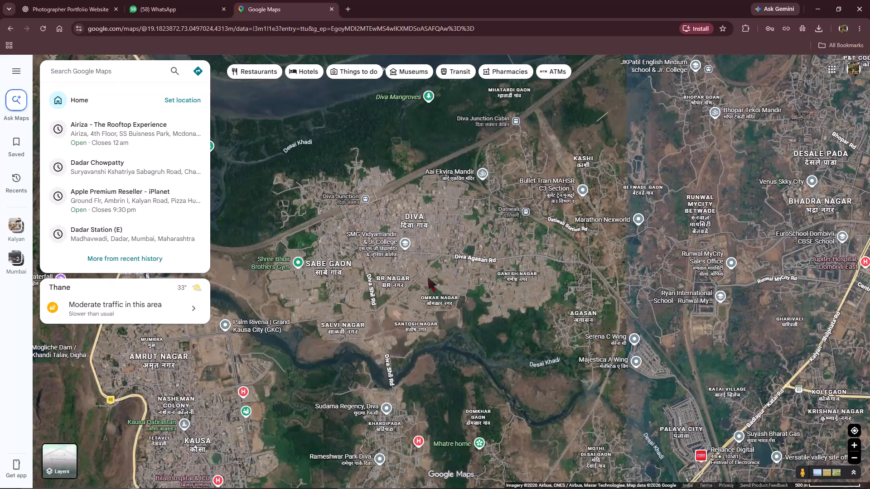
Open the gyms text file from the HP V220W (F:) drive in a maximized Notepad window.
{"action": "key", "text": "alt+Tab"}
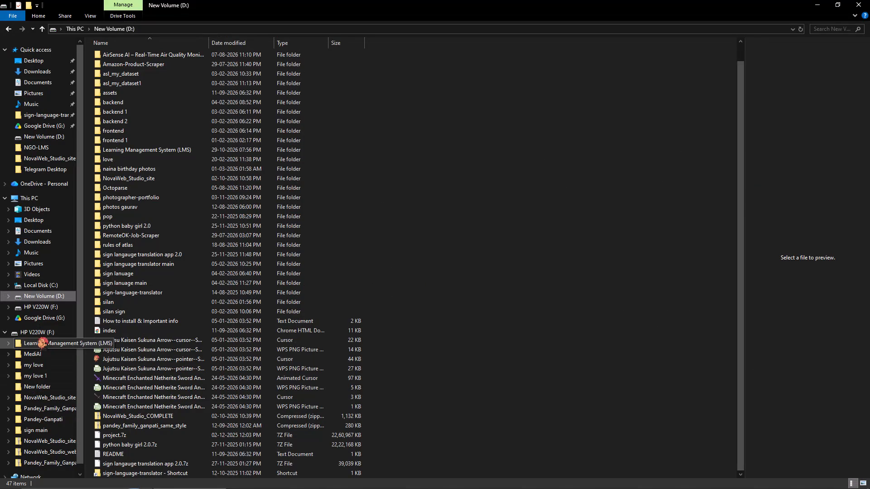
{"action": "left_click", "coordinate": [38, 330]}
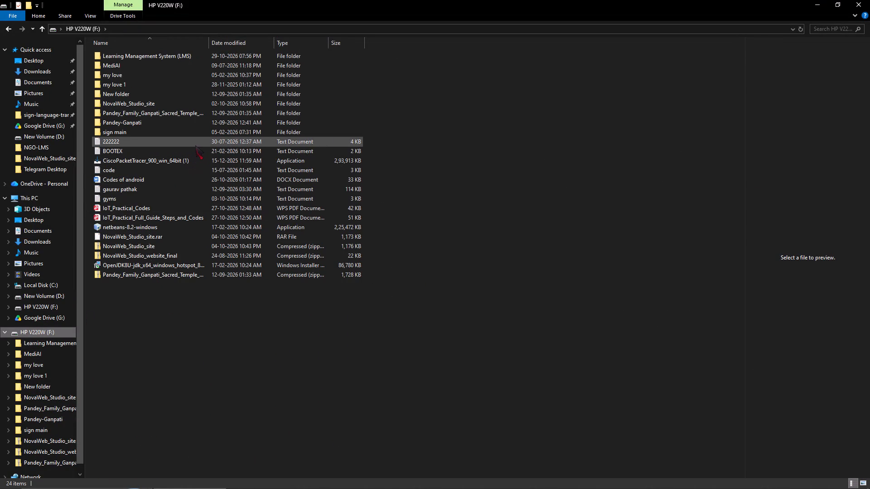
{"action": "double_click", "coordinate": [224, 199]}
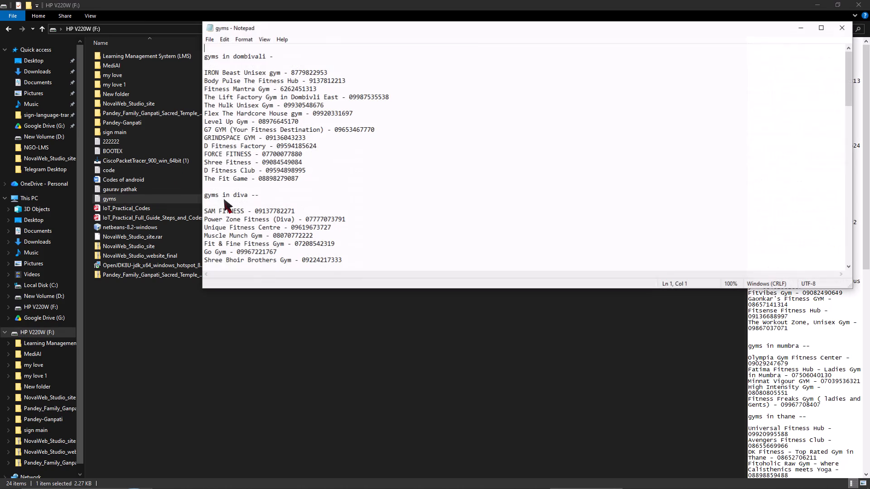
{"action": "left_click", "coordinate": [823, 30]}
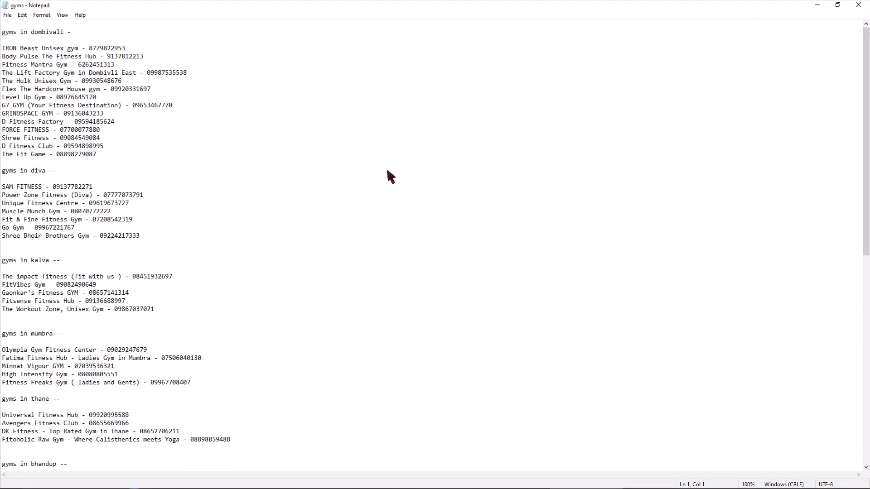
Start a new paragraph, separated by a blank line, below the last gym entry under vikhroli.
{"action": "scroll", "coordinate": [187, 170], "scroll_direction": "down", "scroll_amount": 17}
{"action": "scroll", "coordinate": [185, 178], "scroll_direction": "up", "scroll_amount": 6}
{"action": "scroll", "coordinate": [185, 178], "scroll_direction": "down", "scroll_amount": 6}
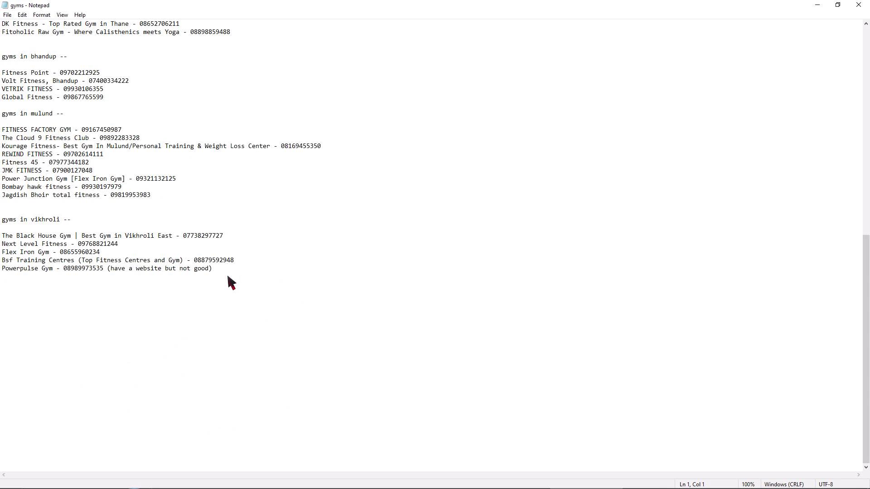
{"action": "left_click", "coordinate": [224, 268]}
{"action": "key", "text": "Return"}
{"action": "key", "text": "Return"}
Switch to Google Maps in Chrome and search for "gyms in ghatkopar".
{"action": "key", "text": "alt+Tab"}
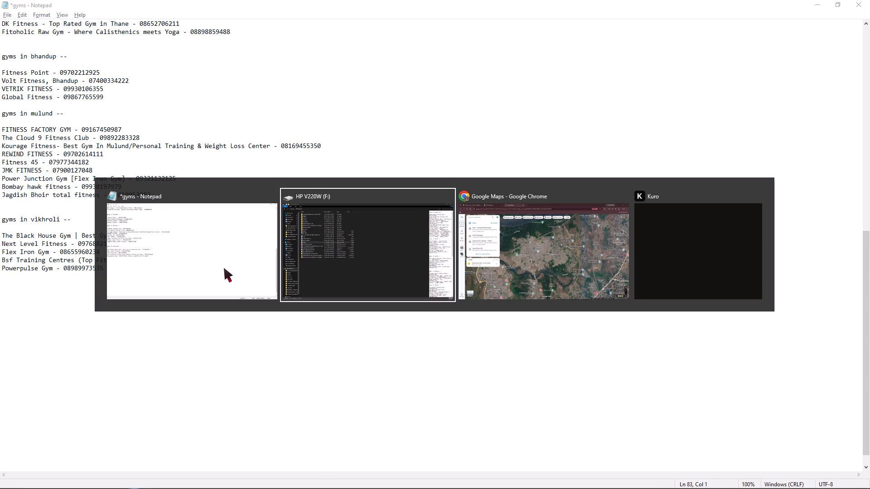
{"action": "key", "text": "alt+Tab"}
{"action": "key", "text": "alt+Tab"}
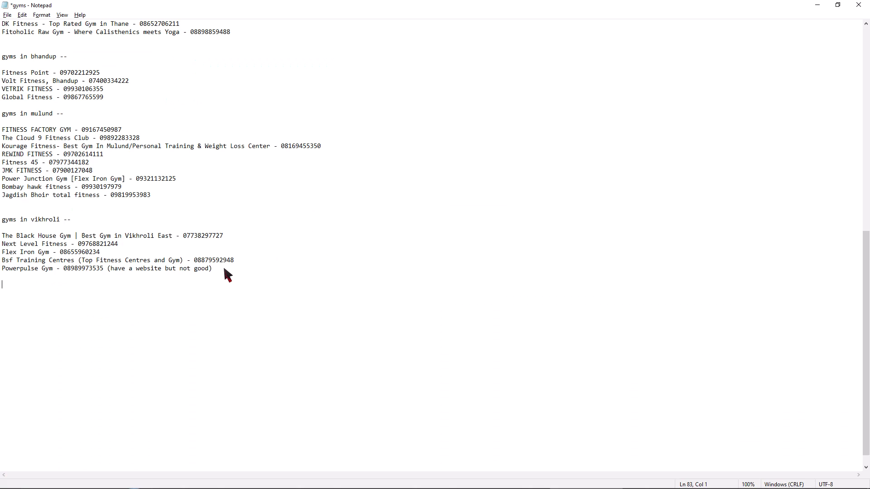
{"action": "key", "text": "alt+Tab"}
{"action": "key", "text": "alt+Tab"}
{"action": "key", "text": "alt+Tab"}
{"action": "left_click", "coordinate": [85, 80]}
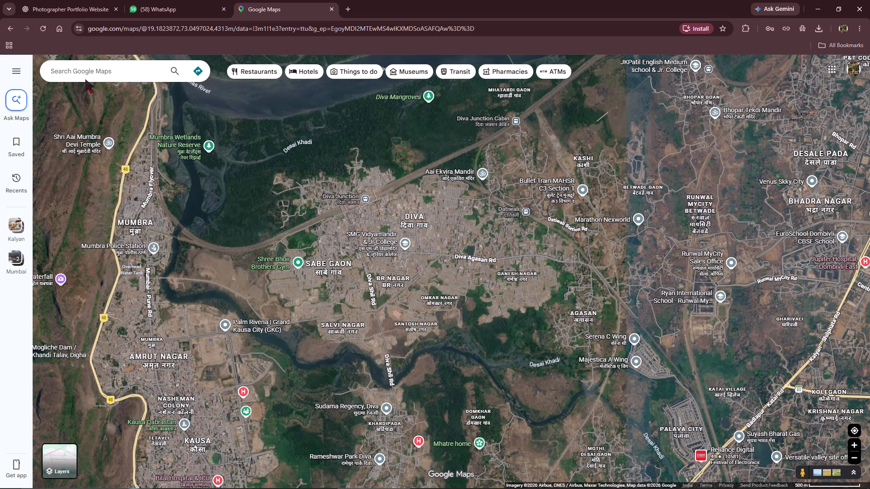
{"action": "left_click", "coordinate": [87, 70]}
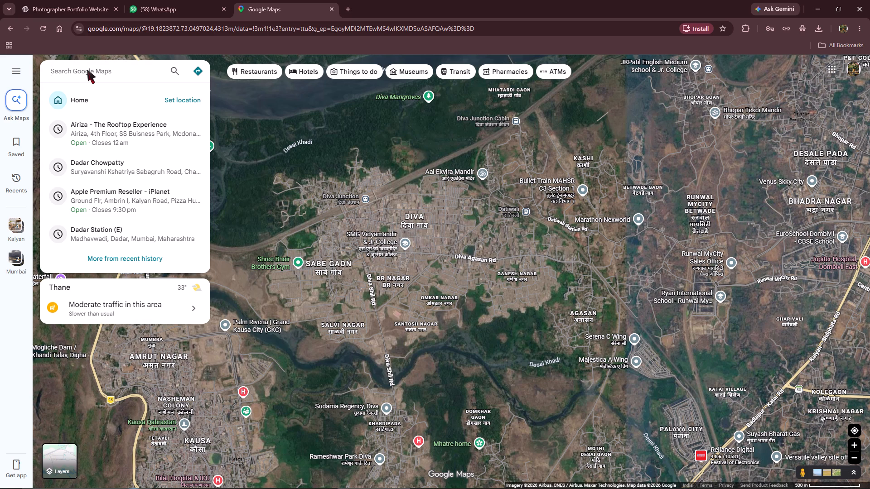
{"action": "type", "text": "gyms in ghatkopar"}
{"action": "key", "text": "Return"}
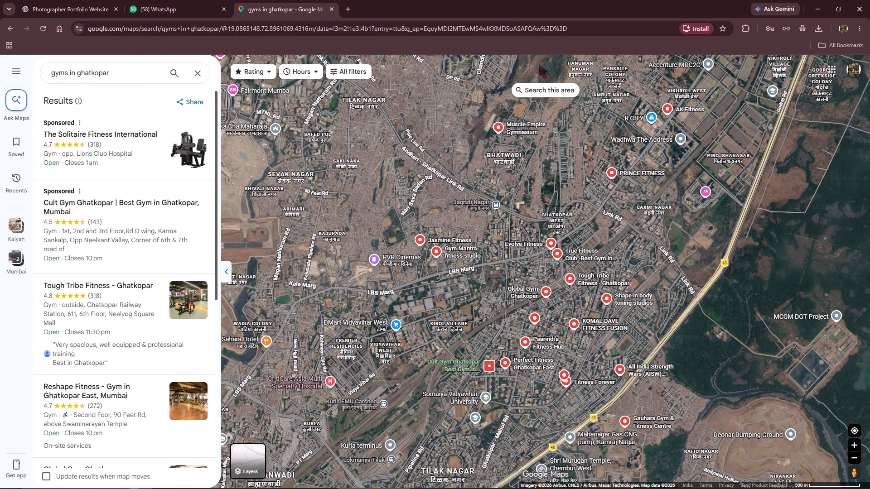
Open the AK Fitness listing on the map and copy its name and phone number.
{"action": "left_click", "coordinate": [665, 113]}
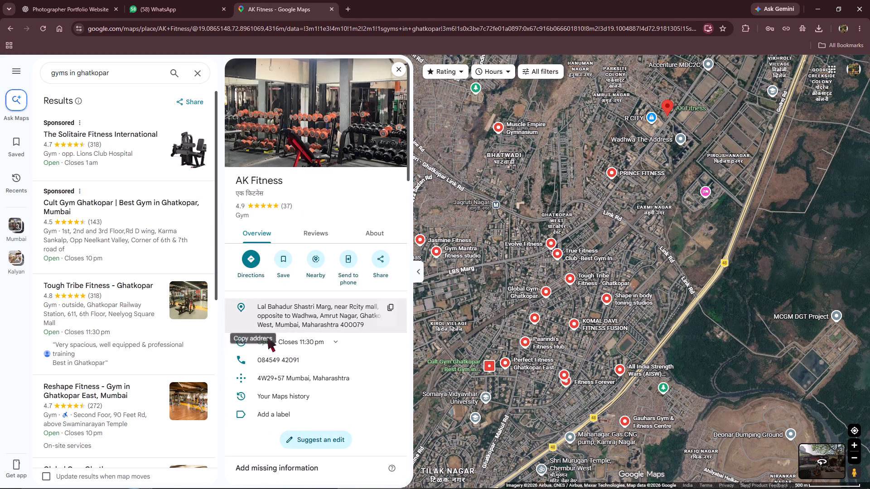
{"action": "scroll", "coordinate": [283, 379], "scroll_direction": "down", "scroll_amount": 3}
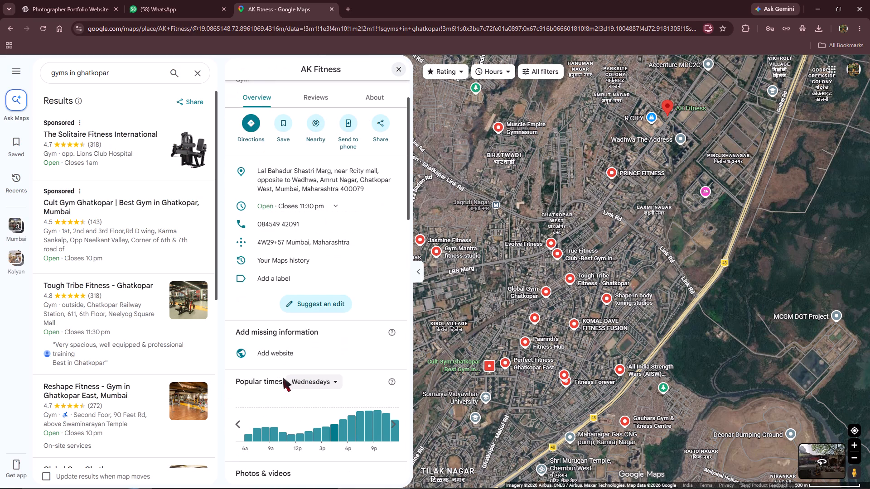
{"action": "scroll", "coordinate": [283, 378], "scroll_direction": "up", "scroll_amount": 3}
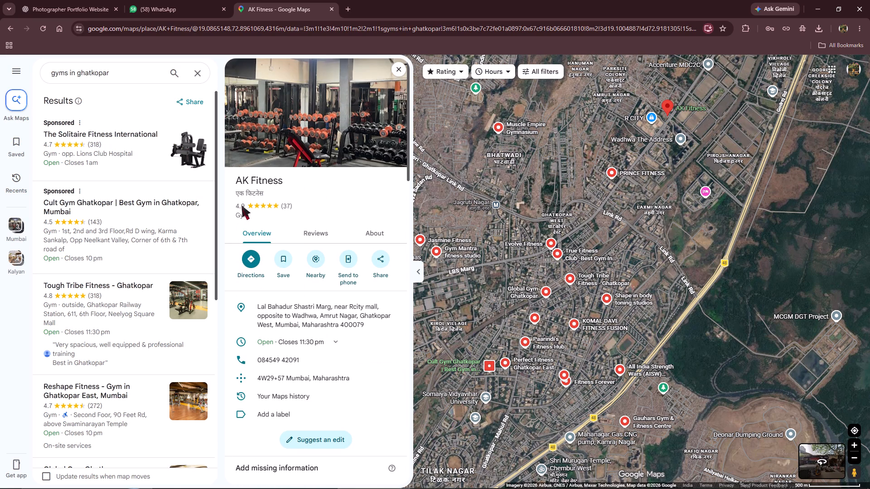
{"action": "left_click_drag", "start_coordinate": [236, 183], "coordinate": [292, 183]}
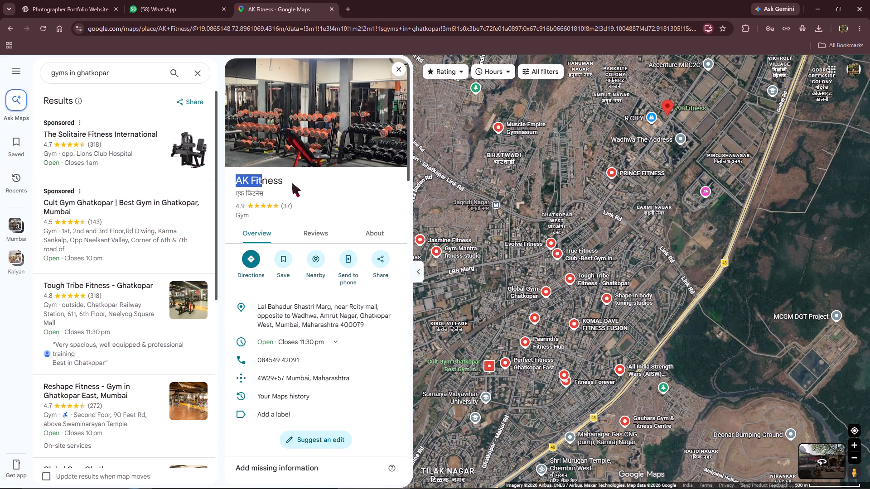
{"action": "key", "text": "ctrl+c"}
{"action": "key", "text": "ctrl+c"}
{"action": "key", "text": "ctrl+c"}
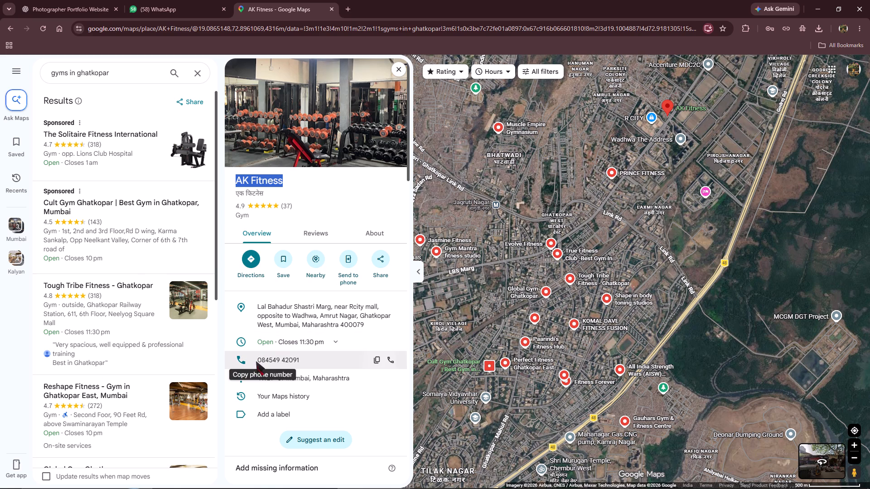
{"action": "left_click_drag", "start_coordinate": [256, 361], "coordinate": [295, 361]}
{"action": "left_click", "coordinate": [300, 359]}
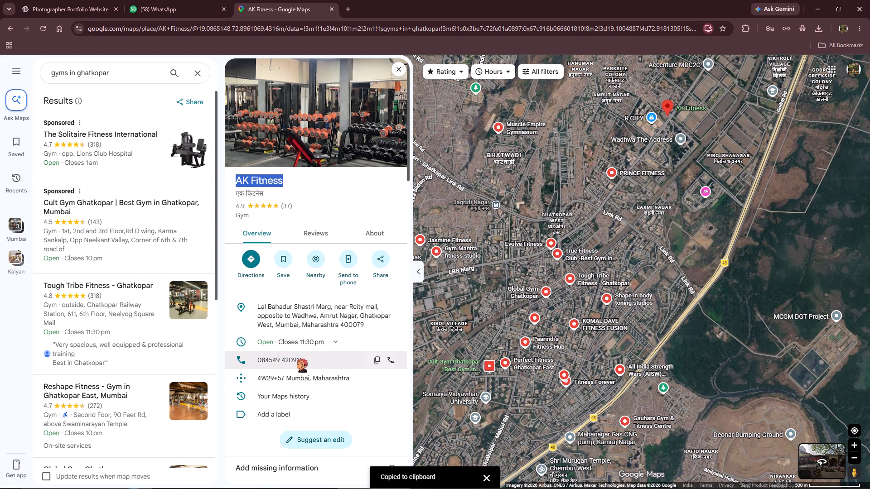
Switch to the gyms file in Notepad and add the heading "gyms in ghatkopar --" followed by a blank line.
{"action": "key", "text": "alt+Tab"}
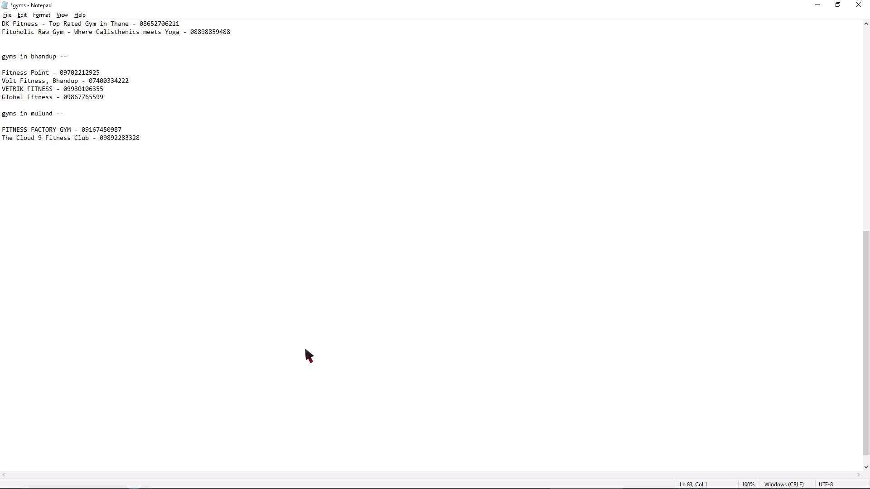
{"action": "key", "text": "super+v"}
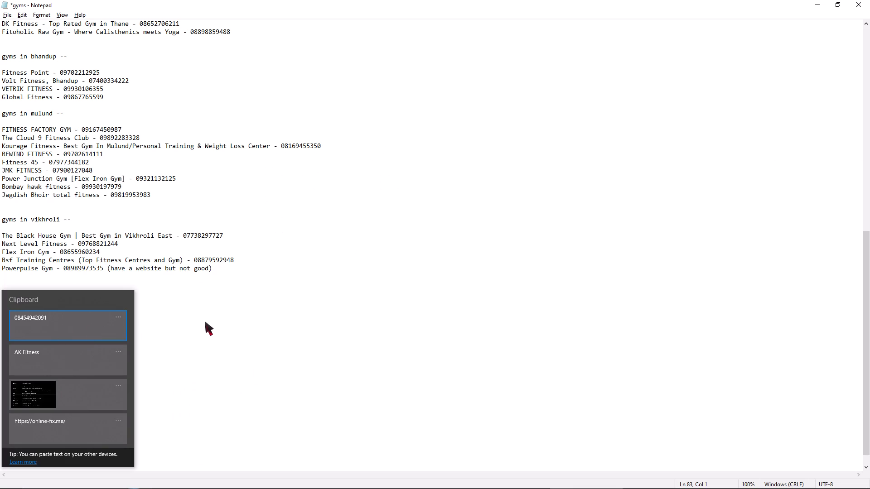
{"action": "left_click", "coordinate": [205, 321]}
{"action": "type", "text": "gyms in ghat"}
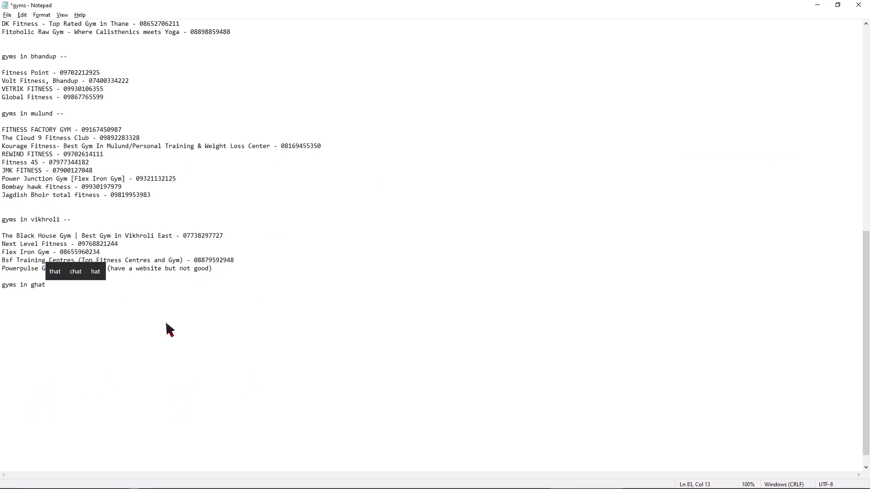
{"action": "type", "text": "kopaer"}
{"action": "key", "text": "BackSpace"}
{"action": "key", "text": "BackSpace"}
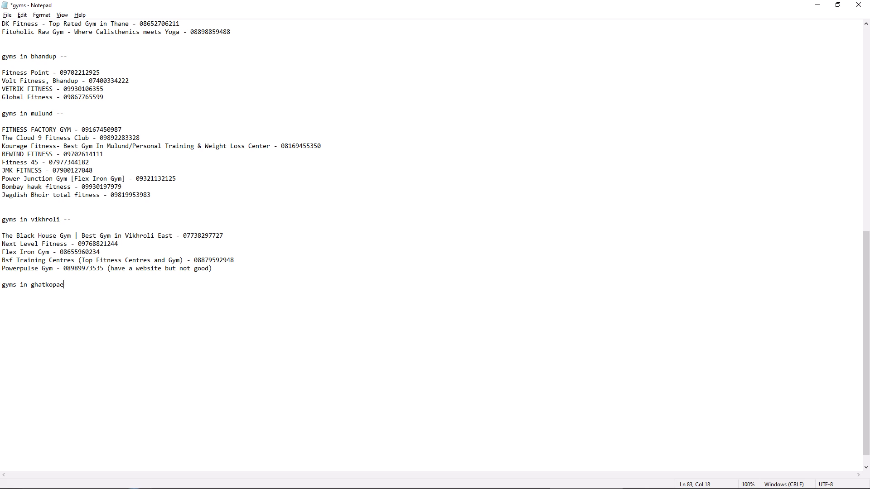
{"action": "key", "text": "BackSpace"}
{"action": "type", "text": "ar"}
{"action": "key", "text": "space"}
{"action": "type", "text": "-"}
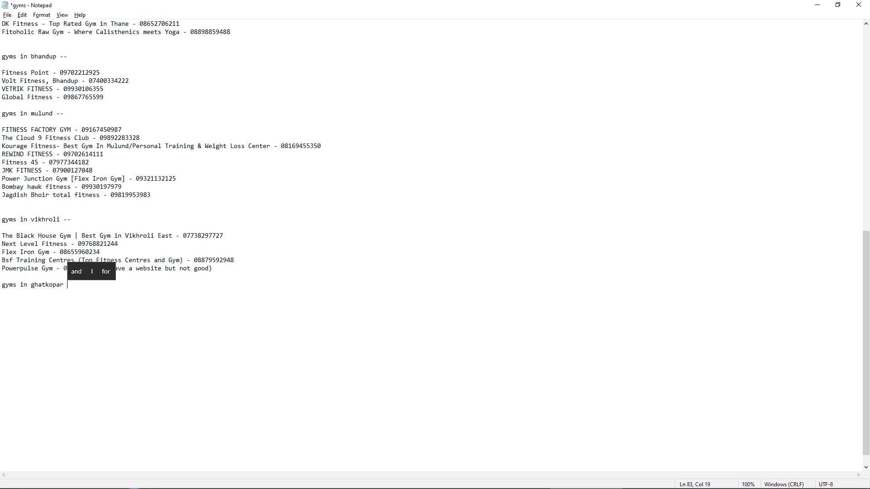
{"action": "key", "text": "Return"}
{"action": "key", "text": "BackSpace"}
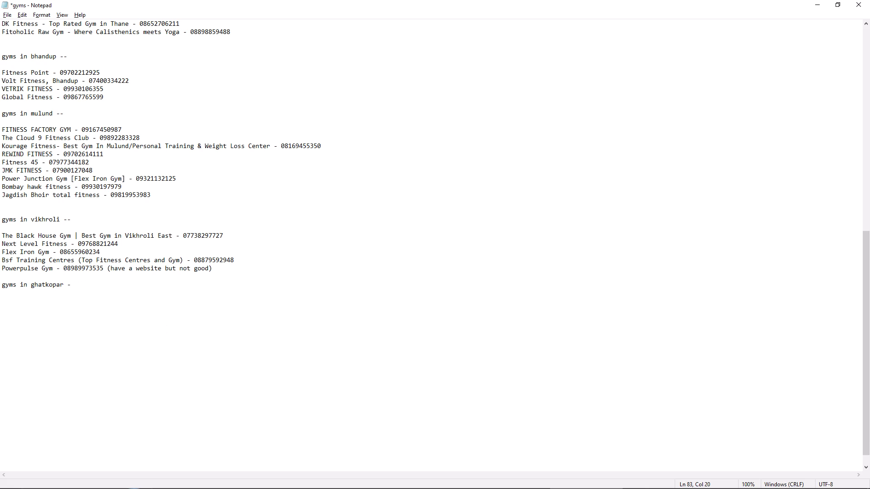
{"action": "key", "text": "minus"}
{"action": "key", "text": "Return"}
{"action": "key", "text": "Return"}
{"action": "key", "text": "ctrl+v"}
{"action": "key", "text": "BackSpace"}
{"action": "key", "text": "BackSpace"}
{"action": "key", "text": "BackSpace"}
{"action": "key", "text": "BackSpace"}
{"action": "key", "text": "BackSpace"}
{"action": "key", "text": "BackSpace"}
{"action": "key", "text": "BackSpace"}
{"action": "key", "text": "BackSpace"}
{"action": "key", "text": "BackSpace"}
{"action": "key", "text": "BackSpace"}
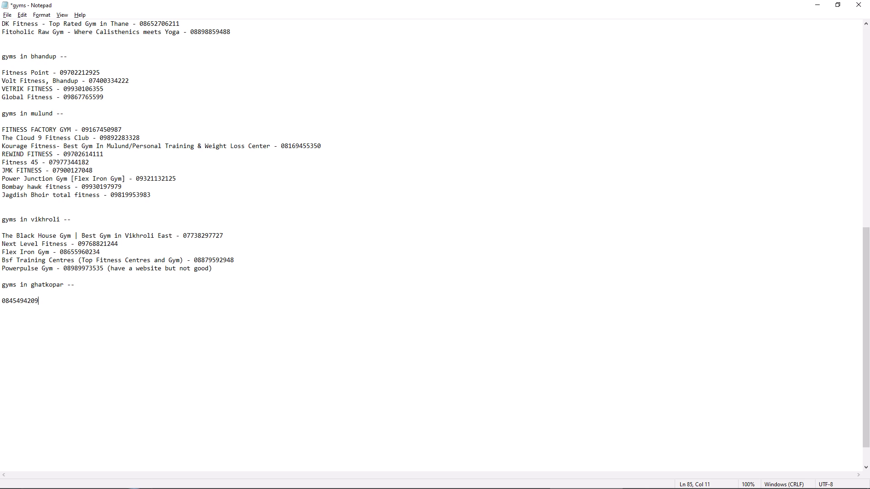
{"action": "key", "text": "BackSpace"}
Paste the copied gym name AK Fitness under the ghatkopar heading and add a spaced dash after it.
{"action": "key", "text": "super+v"}
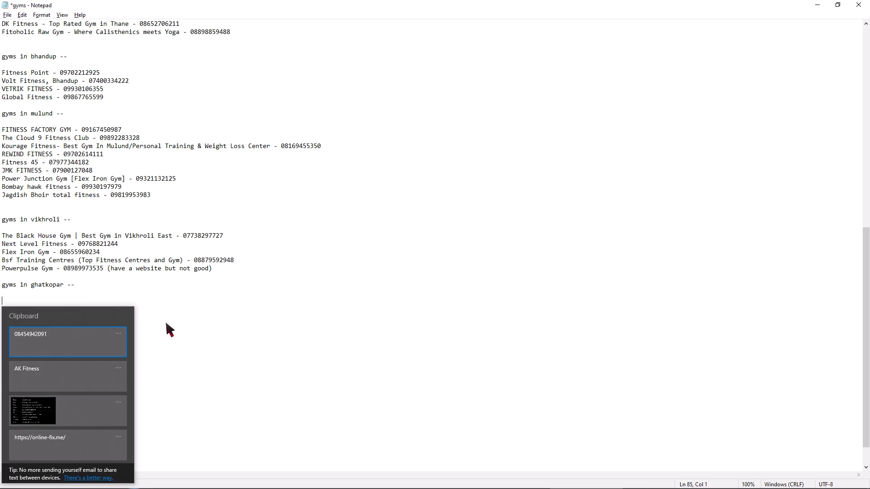
{"action": "key", "text": "Down"}
{"action": "key", "text": "Return"}
{"action": "key", "text": "ctrl+v"}
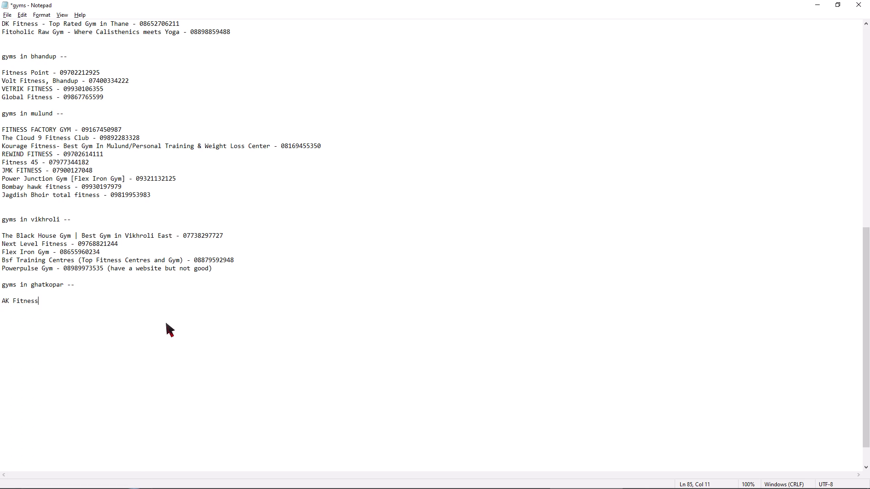
{"action": "key", "text": "space"}
{"action": "type", "text": "-"}
{"action": "key", "text": "space"}
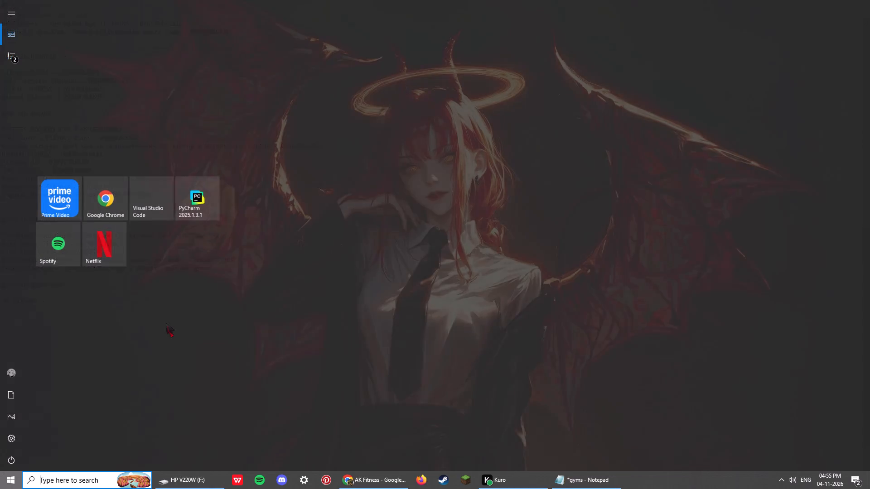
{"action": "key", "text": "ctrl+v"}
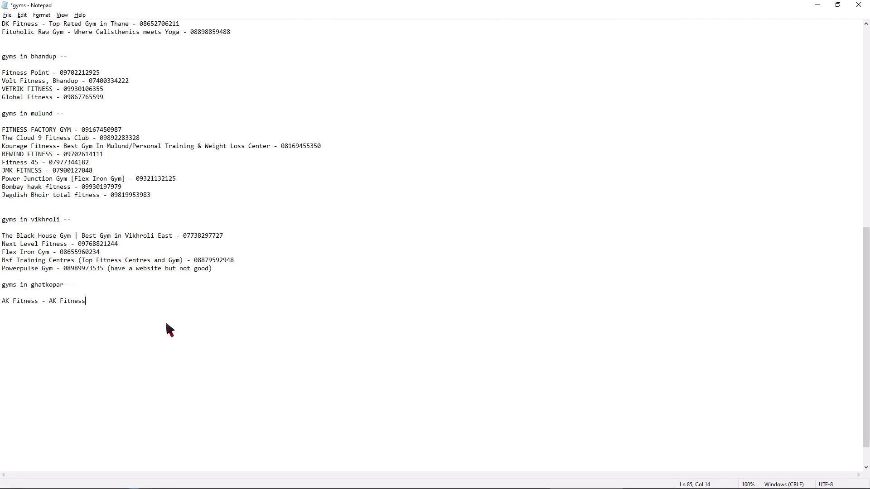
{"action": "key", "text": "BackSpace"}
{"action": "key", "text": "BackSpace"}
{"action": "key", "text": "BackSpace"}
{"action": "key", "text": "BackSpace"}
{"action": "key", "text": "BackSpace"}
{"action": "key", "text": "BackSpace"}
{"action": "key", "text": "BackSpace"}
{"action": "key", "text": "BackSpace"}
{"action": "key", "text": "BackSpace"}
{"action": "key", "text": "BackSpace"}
Paste the copied phone number after "AK Fitness -" and start a new line.
{"action": "key", "text": "super+v"}
{"action": "key", "text": "Return"}
{"action": "key", "text": "ctrl+v"}
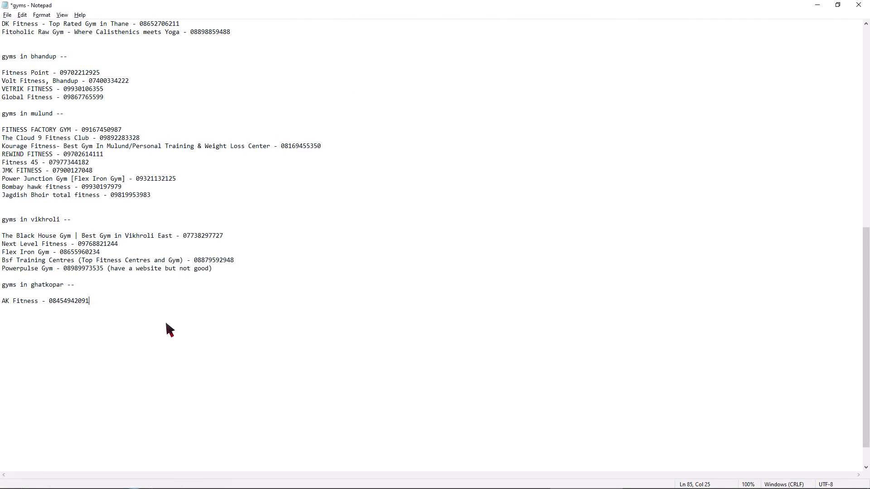
{"action": "key", "text": "Return"}
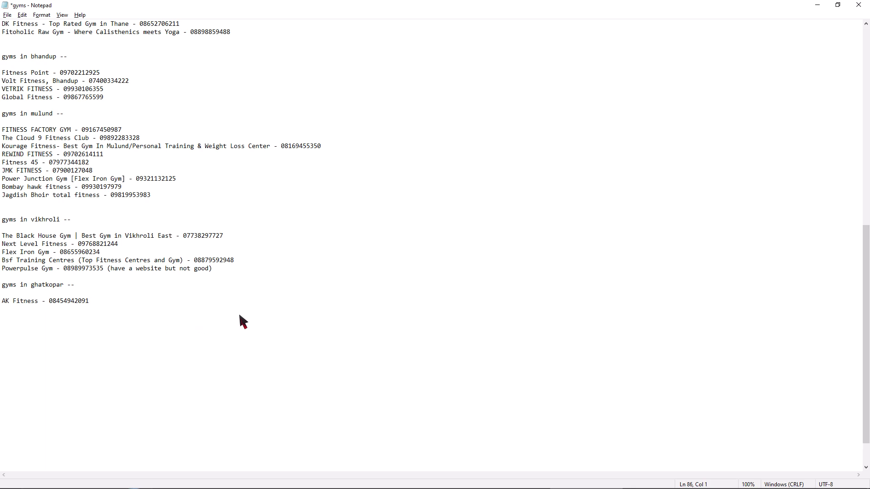
Switch to Google Maps in Chrome, open the Muscle Empire Gymnasium listing, and review its website down to the contact section before closing it.
{"action": "key", "text": "alt+Tab"}
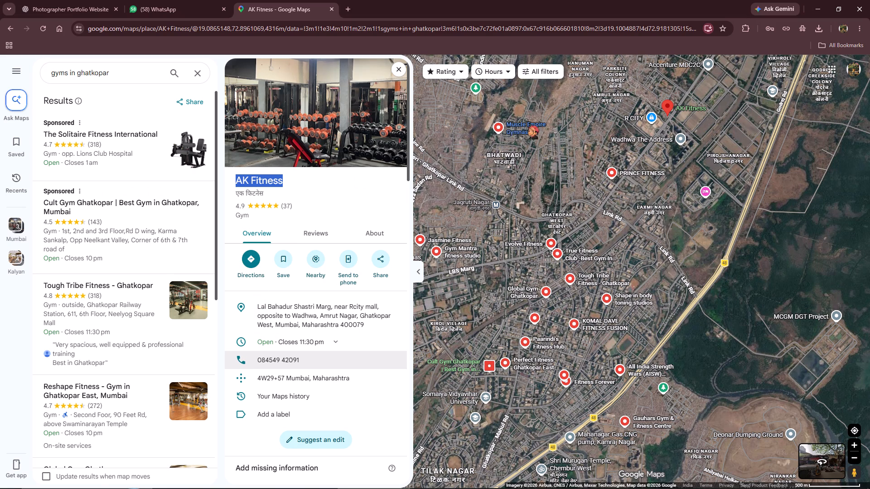
{"action": "left_click", "coordinate": [505, 127]}
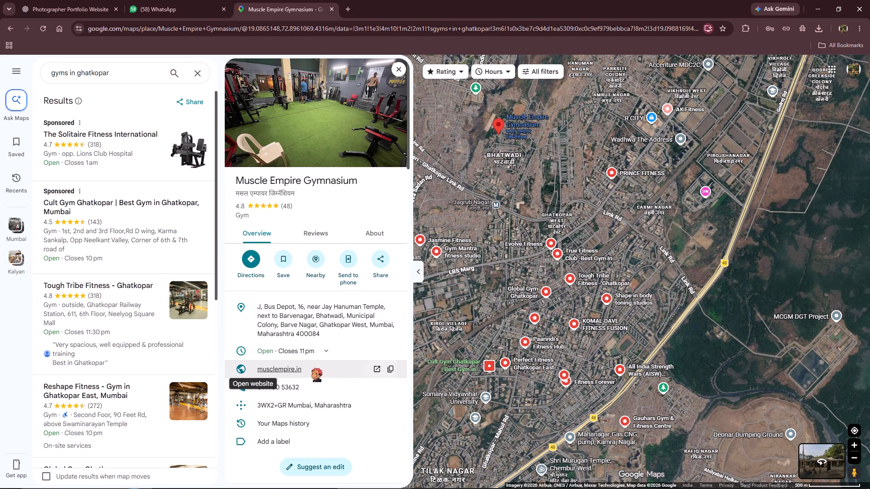
{"action": "left_click", "coordinate": [288, 366]}
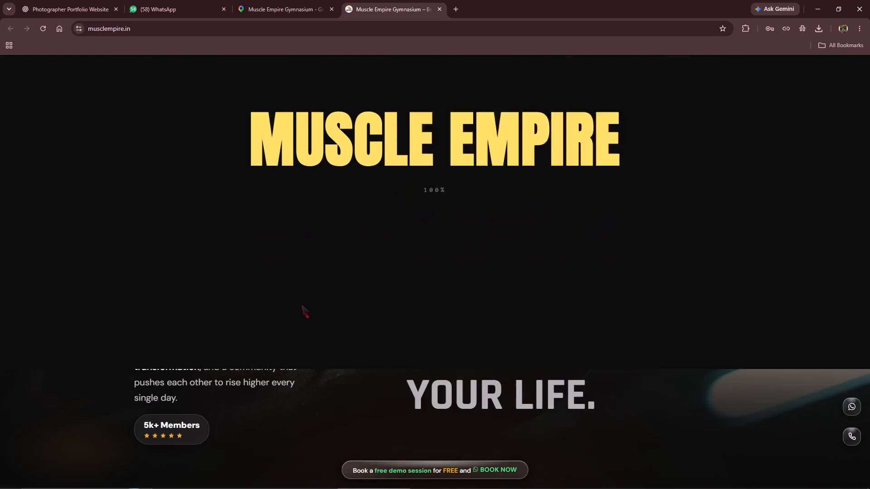
{"action": "scroll", "coordinate": [301, 304], "scroll_direction": "down", "scroll_amount": 7}
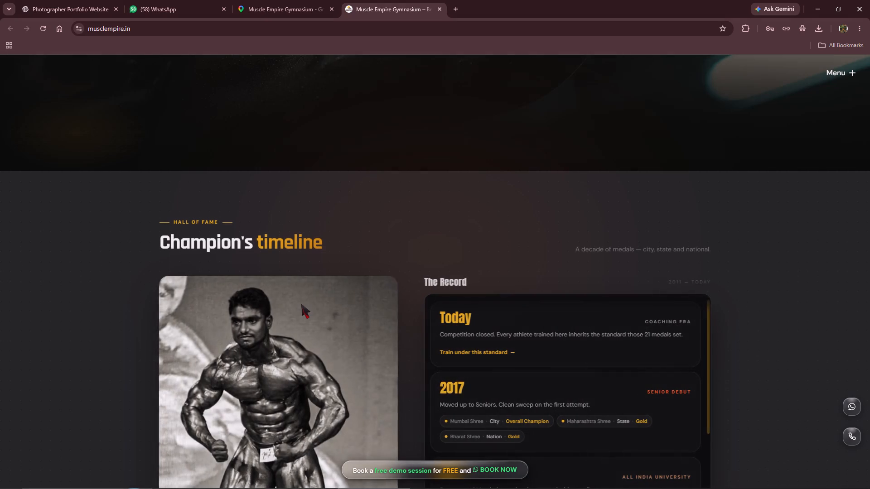
{"action": "scroll", "coordinate": [301, 304], "scroll_direction": "down", "scroll_amount": 8}
{"action": "scroll", "coordinate": [301, 304], "scroll_direction": "up", "scroll_amount": 1}
{"action": "scroll", "coordinate": [301, 304], "scroll_direction": "down", "scroll_amount": 5}
{"action": "scroll", "coordinate": [301, 304], "scroll_direction": "up", "scroll_amount": 1}
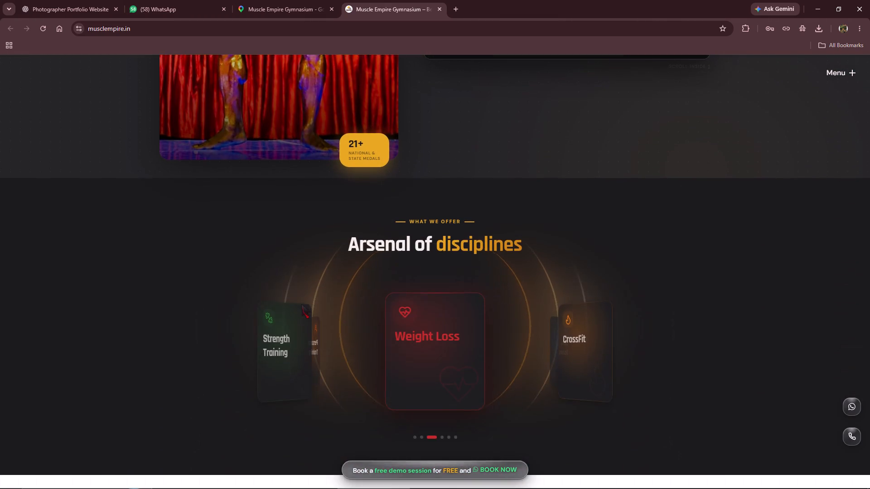
{"action": "scroll", "coordinate": [301, 304], "scroll_direction": "down", "scroll_amount": 12}
{"action": "scroll", "coordinate": [301, 304], "scroll_direction": "up", "scroll_amount": 1}
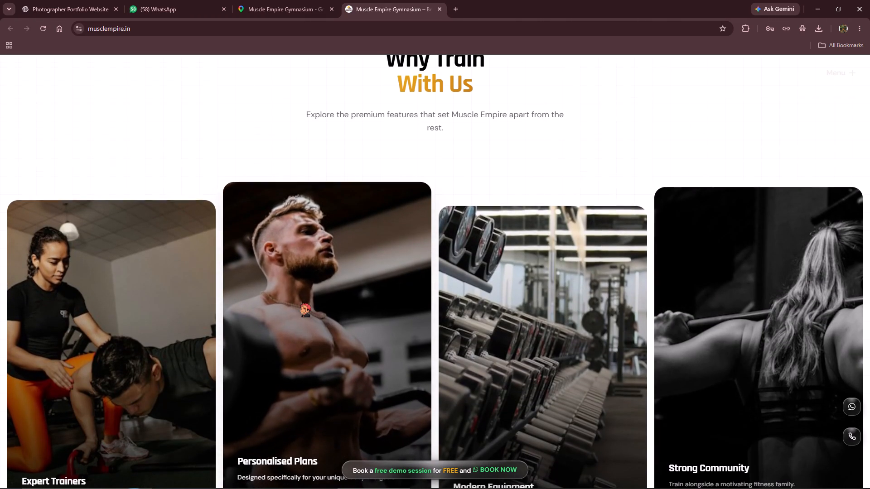
{"action": "scroll", "coordinate": [301, 304], "scroll_direction": "down", "scroll_amount": 8}
{"action": "scroll", "coordinate": [301, 304], "scroll_direction": "up", "scroll_amount": 1}
{"action": "scroll", "coordinate": [301, 304], "scroll_direction": "down", "scroll_amount": 3}
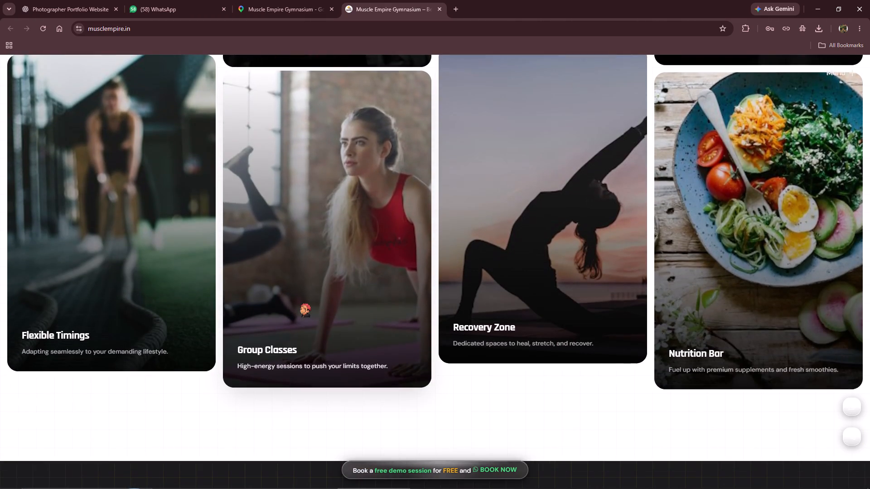
{"action": "scroll", "coordinate": [301, 304], "scroll_direction": "down", "scroll_amount": 5}
{"action": "scroll", "coordinate": [301, 305], "scroll_direction": "up", "scroll_amount": 1}
{"action": "scroll", "coordinate": [301, 305], "scroll_direction": "down", "scroll_amount": 5}
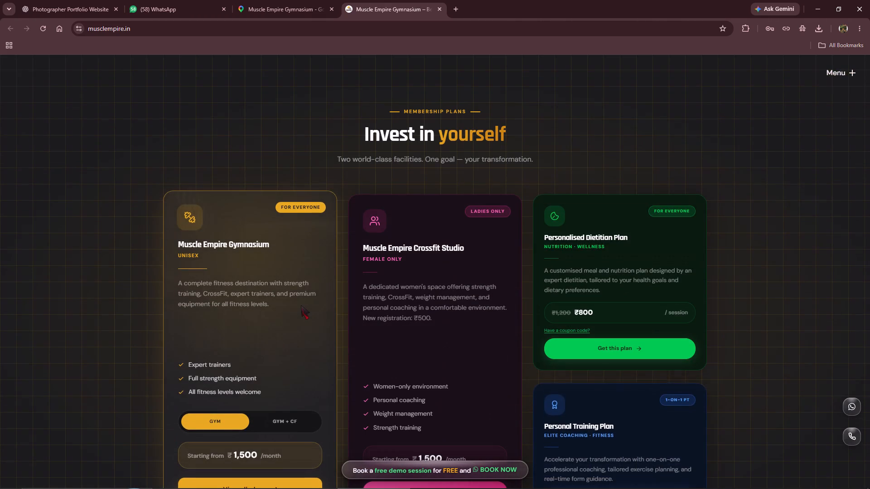
{"action": "scroll", "coordinate": [301, 305], "scroll_direction": "down", "scroll_amount": 4}
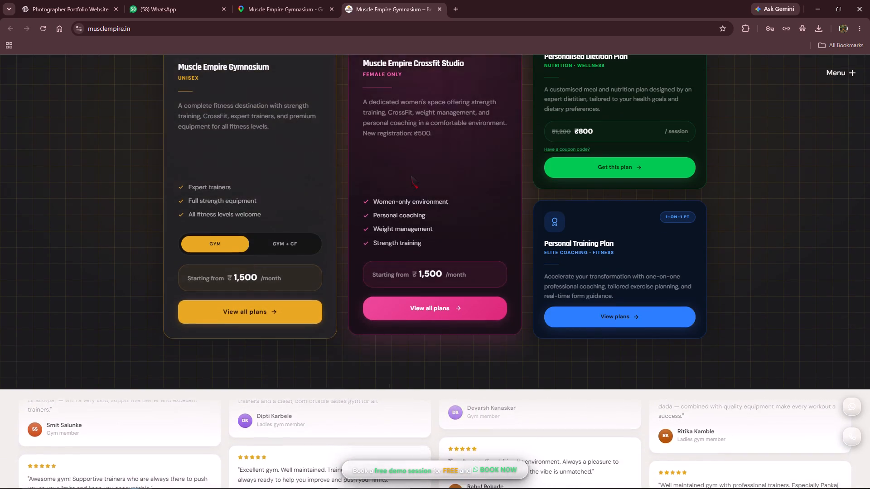
{"action": "scroll", "coordinate": [411, 175], "scroll_direction": "down", "scroll_amount": 8}
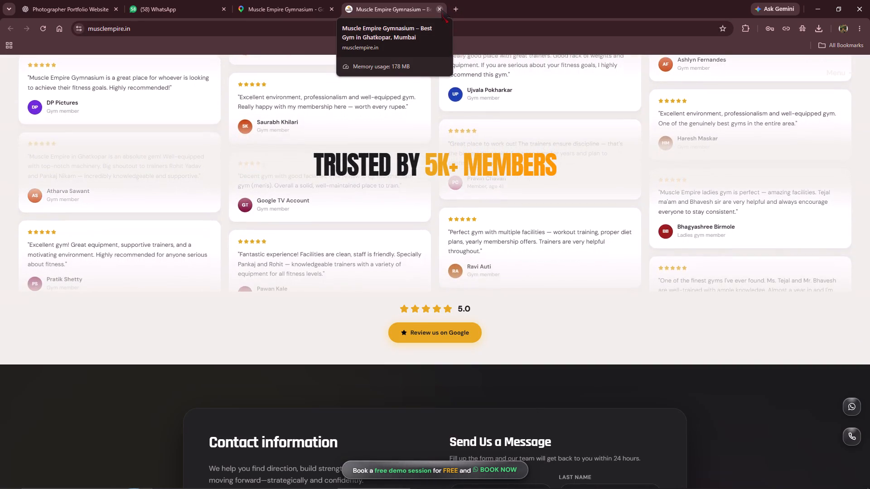
{"action": "left_click", "coordinate": [439, 8]}
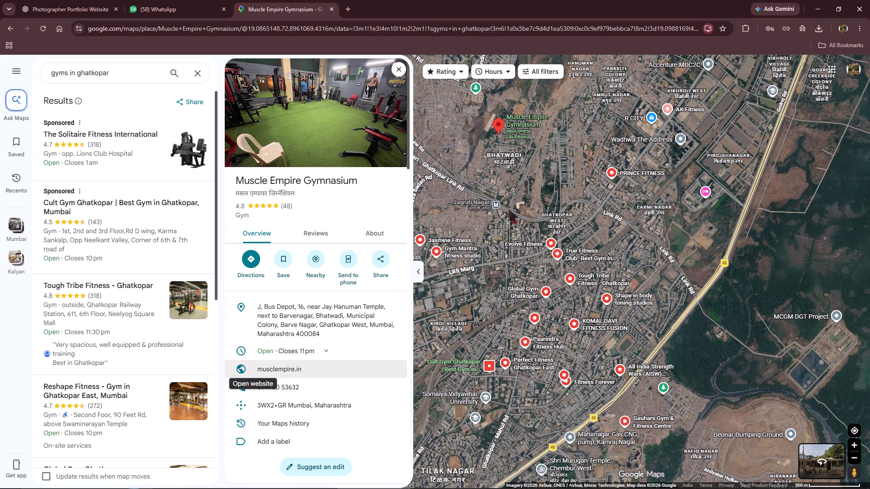
Check the PRINCE FITNESS listing on the map for its website and contact details.
{"action": "left_click", "coordinate": [607, 172]}
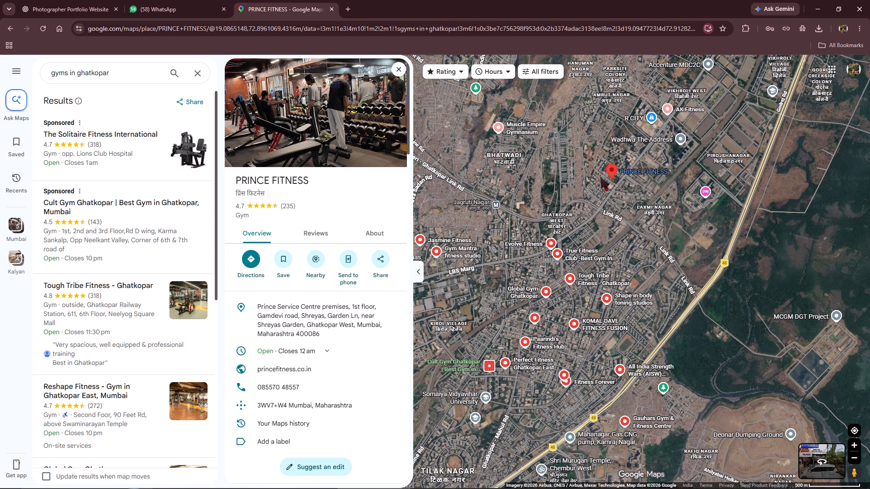
Open the Jasmine Fitness listing on the map and copy its name and phone number.
{"action": "left_click", "coordinate": [420, 237]}
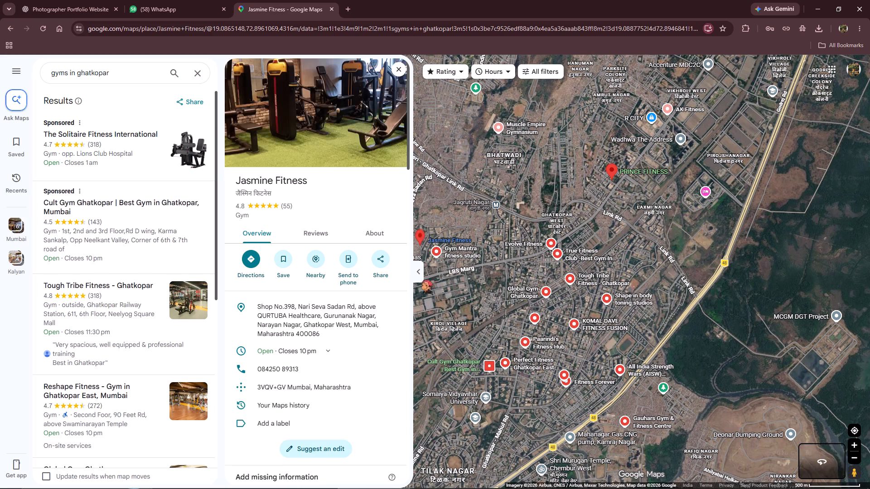
{"action": "left_click", "coordinate": [416, 276]}
{"action": "left_click", "coordinate": [413, 236]}
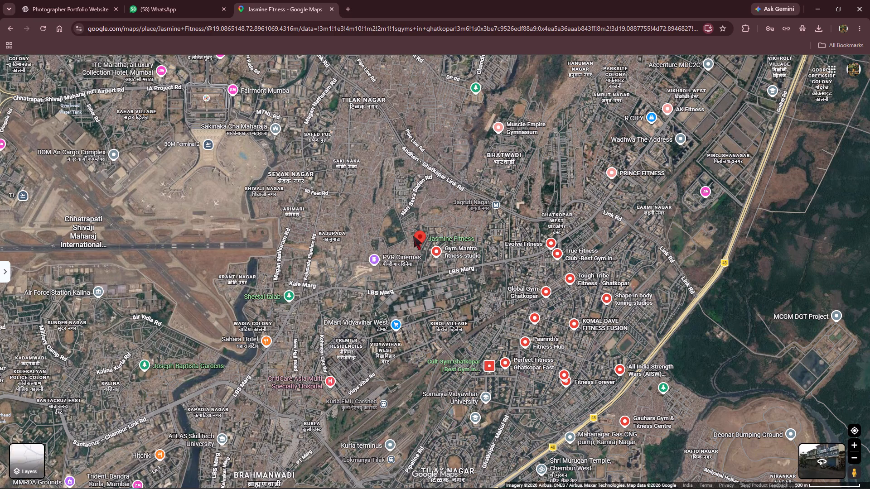
{"action": "left_click", "coordinate": [420, 235]}
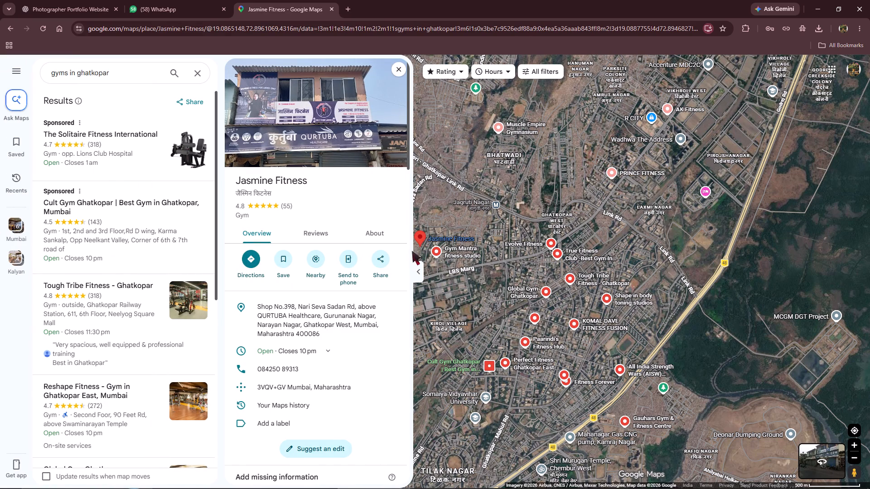
{"action": "left_click_drag", "start_coordinate": [237, 182], "coordinate": [300, 184]}
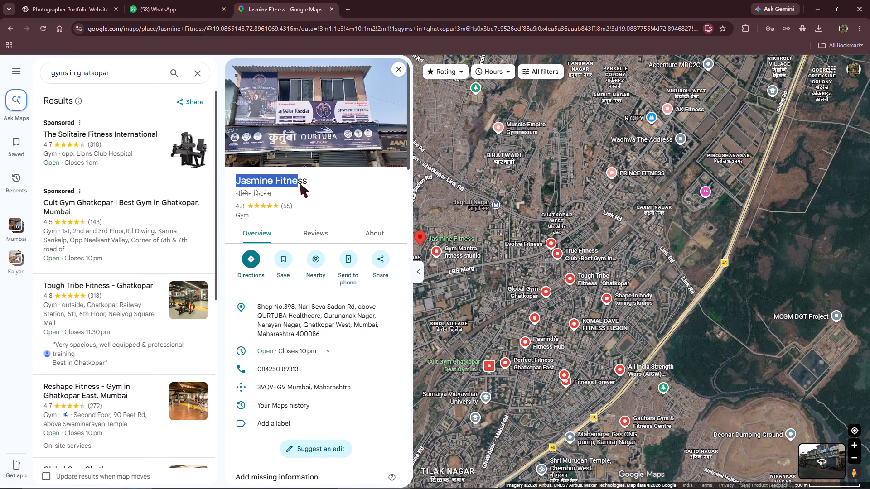
{"action": "left_click_drag", "start_coordinate": [300, 184], "coordinate": [312, 186]}
{"action": "key", "text": "ctrl+c"}
{"action": "key", "text": "ctrl+c"}
{"action": "key", "text": "ctrl+c"}
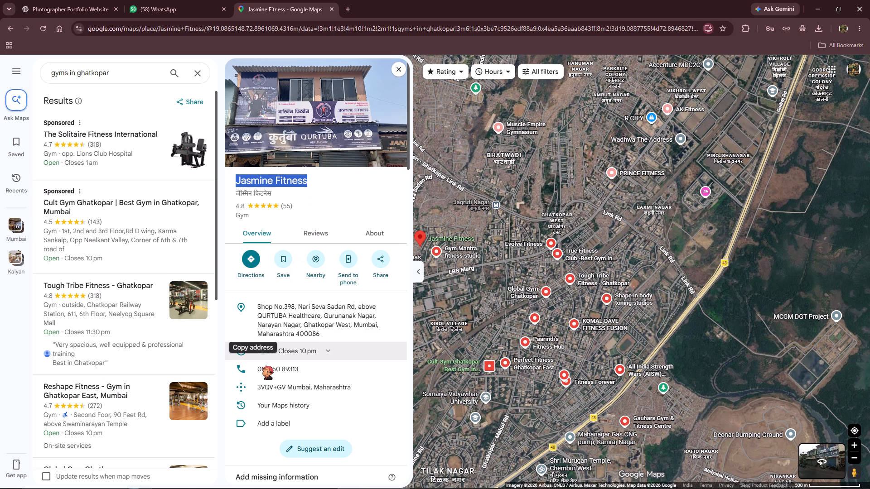
{"action": "left_click", "coordinate": [263, 365]}
Switch to the gyms file in Notepad and add Jasmine Fitness below AK Fitness, followed by a dash and the copied phone number.
{"action": "key", "text": "alt+Tab"}
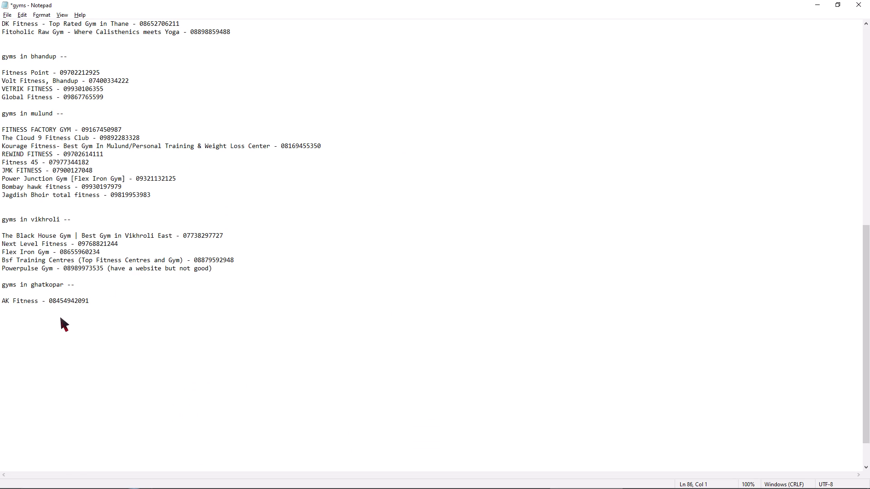
{"action": "key", "text": "super+v"}
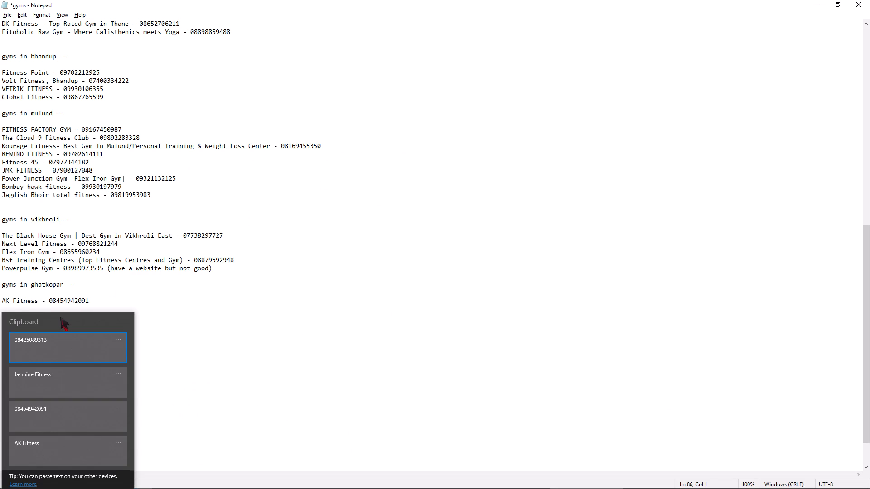
{"action": "key", "text": "Down"}
{"action": "key", "text": "Return"}
{"action": "key", "text": "ctrl+v"}
{"action": "key", "text": "space"}
{"action": "type", "text": "-"}
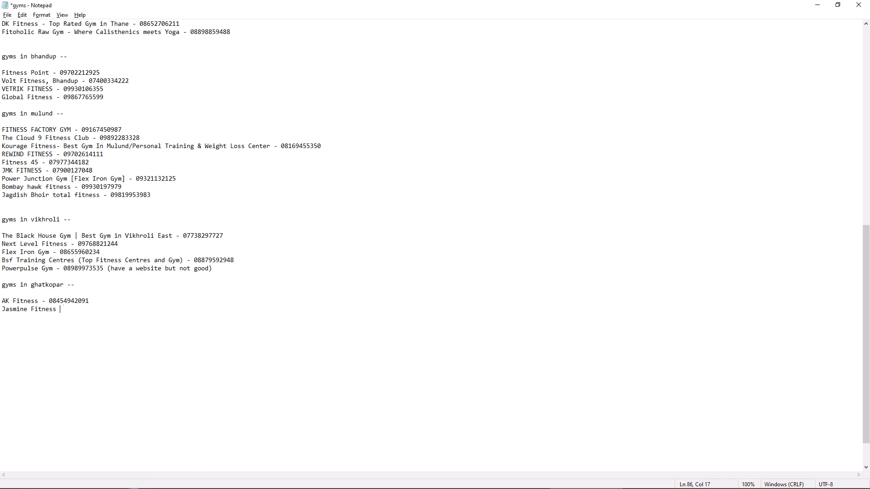
{"action": "key", "text": "super+v"}
{"action": "key", "text": "Return"}
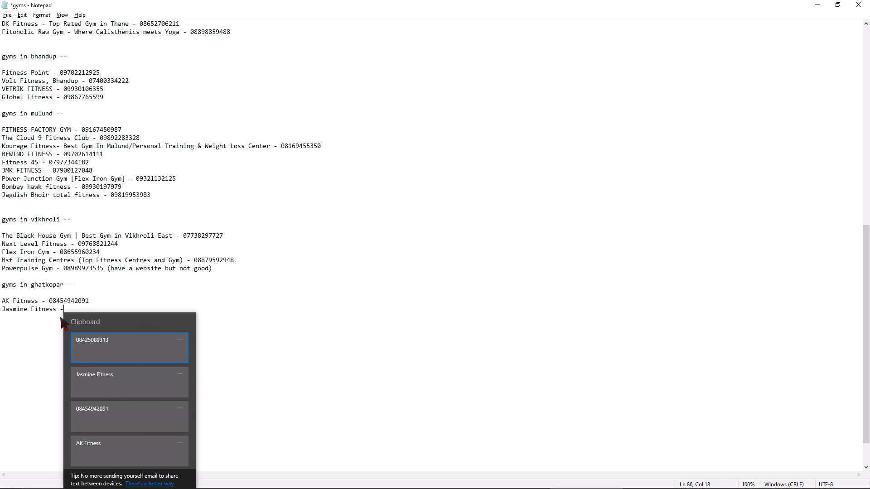
{"action": "key", "text": "ctrl+v"}
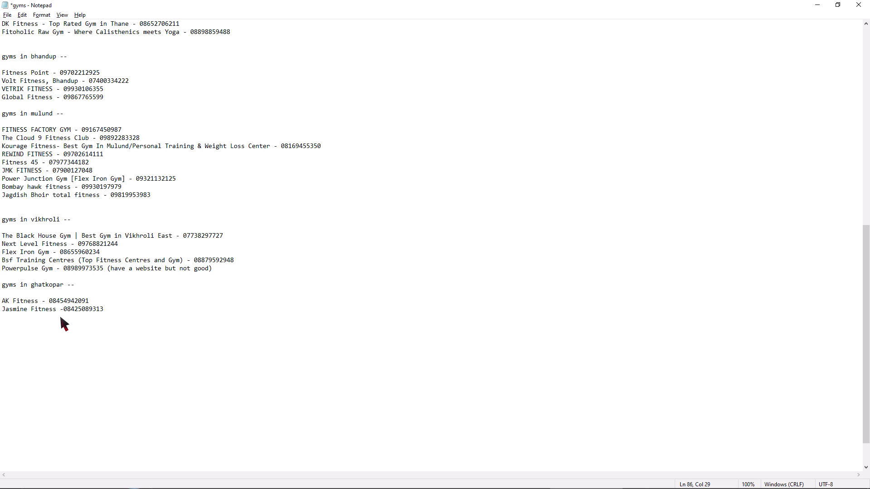
Switch back to Google Maps, open the Gym Mantra fitness studio listing, and copy the gym's full English name.
{"action": "key", "text": "alt+Tab"}
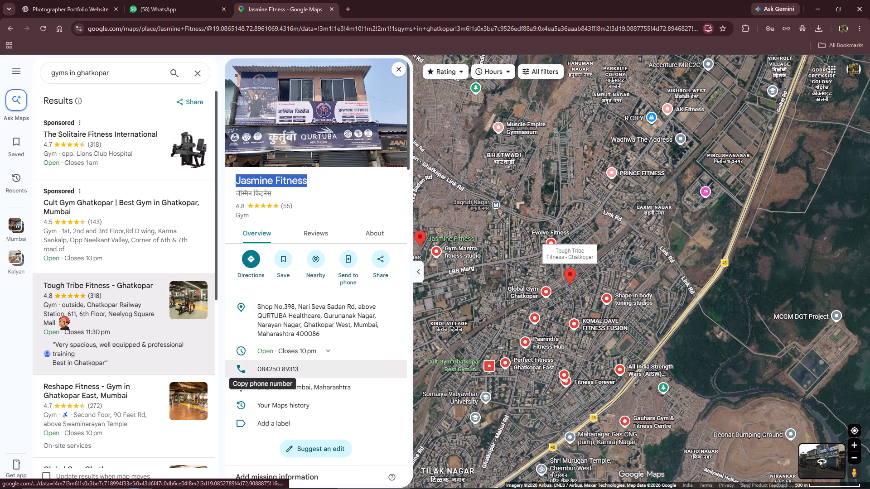
{"action": "left_click", "coordinate": [438, 254]}
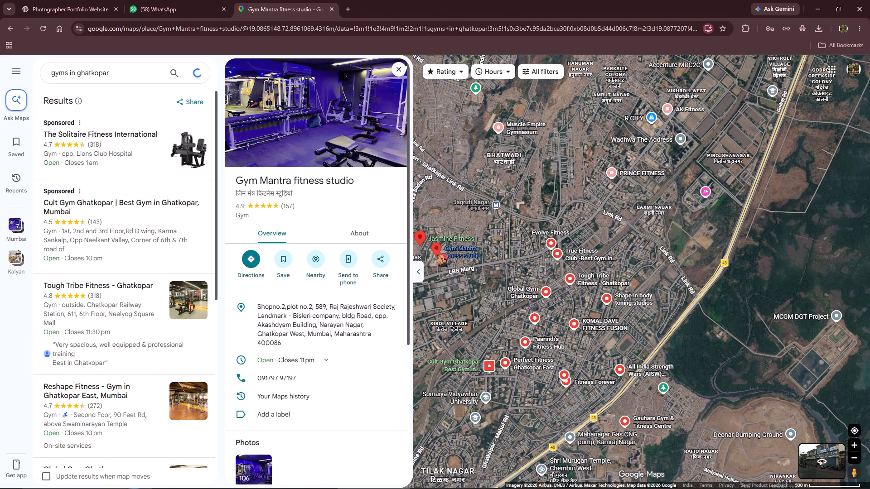
{"action": "left_click", "coordinate": [232, 182]}
{"action": "left_click_drag", "start_coordinate": [240, 182], "coordinate": [344, 180]}
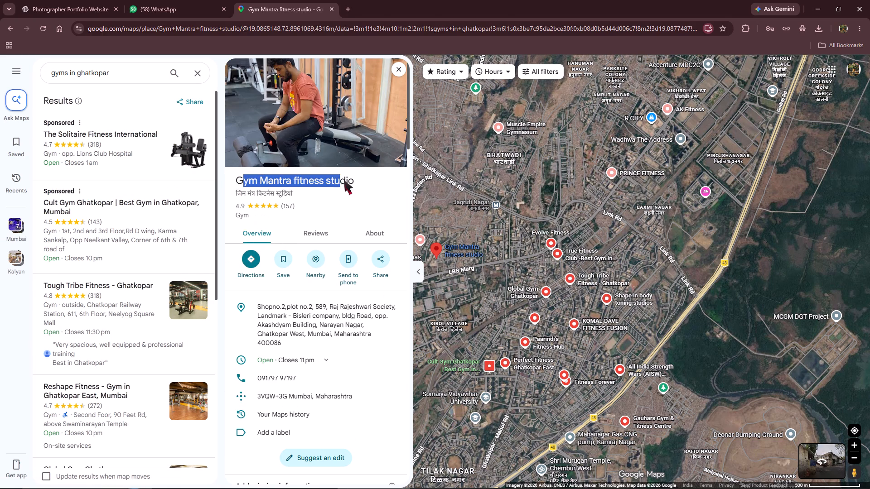
{"action": "left_click_drag", "start_coordinate": [344, 180], "coordinate": [368, 182]}
{"action": "left_click", "coordinate": [364, 182]}
{"action": "left_click_drag", "start_coordinate": [359, 181], "coordinate": [254, 178]}
{"action": "left_click_drag", "start_coordinate": [254, 178], "coordinate": [238, 193]}
{"action": "left_click_drag", "start_coordinate": [237, 194], "coordinate": [236, 189]}
{"action": "left_click_drag", "start_coordinate": [236, 189], "coordinate": [238, 181]}
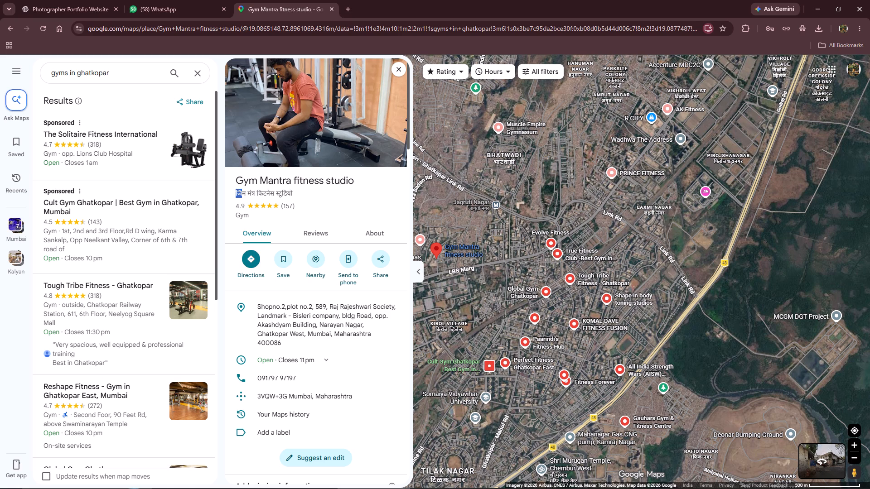
{"action": "left_click_drag", "start_coordinate": [238, 181], "coordinate": [238, 181]}
{"action": "left_click", "coordinate": [361, 182]}
{"action": "left_click_drag", "start_coordinate": [354, 179], "coordinate": [307, 181]}
{"action": "left_click", "coordinate": [364, 180]}
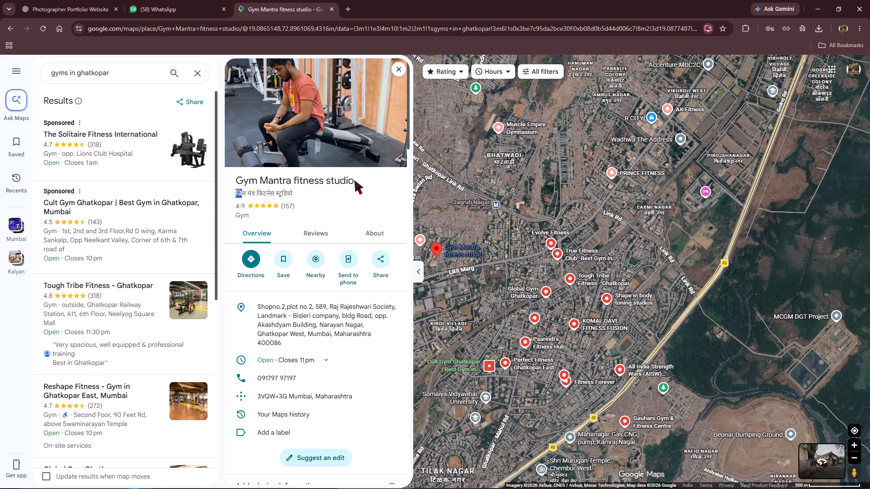
{"action": "left_click", "coordinate": [353, 180]}
{"action": "left_click_drag", "start_coordinate": [347, 181], "coordinate": [247, 182]}
{"action": "left_click", "coordinate": [231, 181]}
{"action": "left_click", "coordinate": [237, 181]}
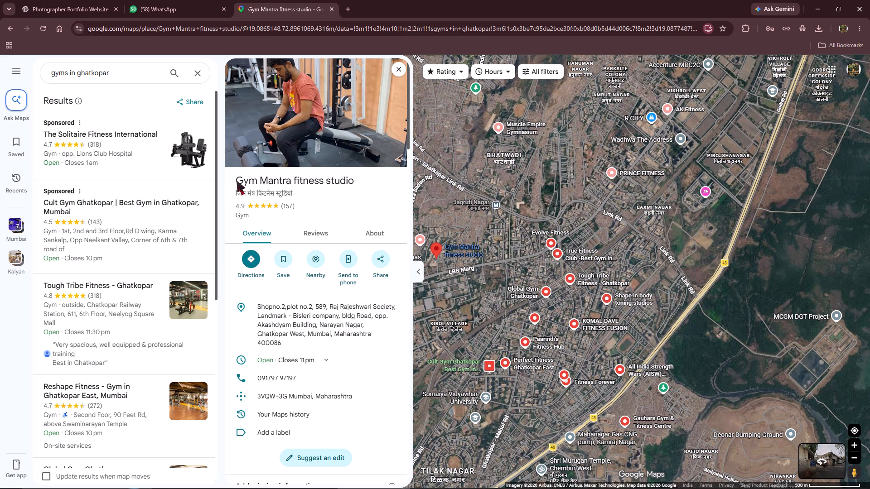
{"action": "triple_click", "coordinate": [237, 181]}
{"action": "left_click", "coordinate": [239, 181]}
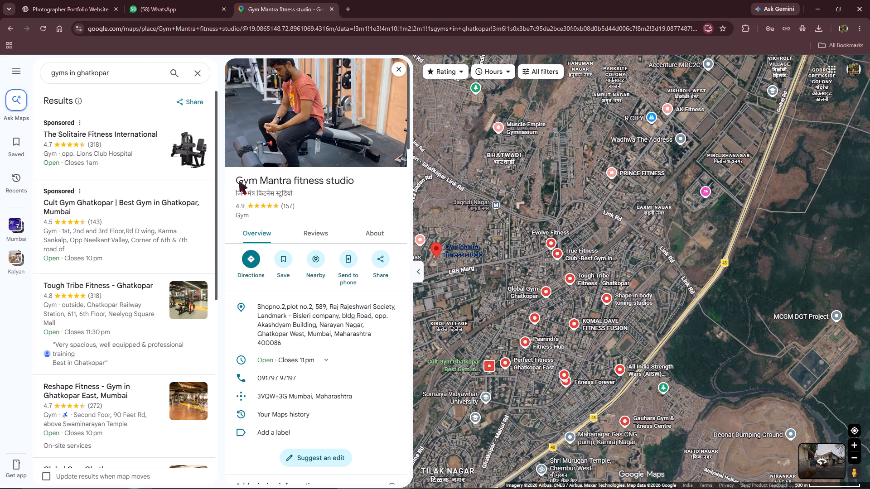
{"action": "double_click", "coordinate": [239, 181]}
{"action": "key", "text": "ctrl+c"}
{"action": "key", "text": "ctrl+c"}
Copy the phone number from the Gym Mantra fitness studio listing.
{"action": "key", "text": "alt+Tab"}
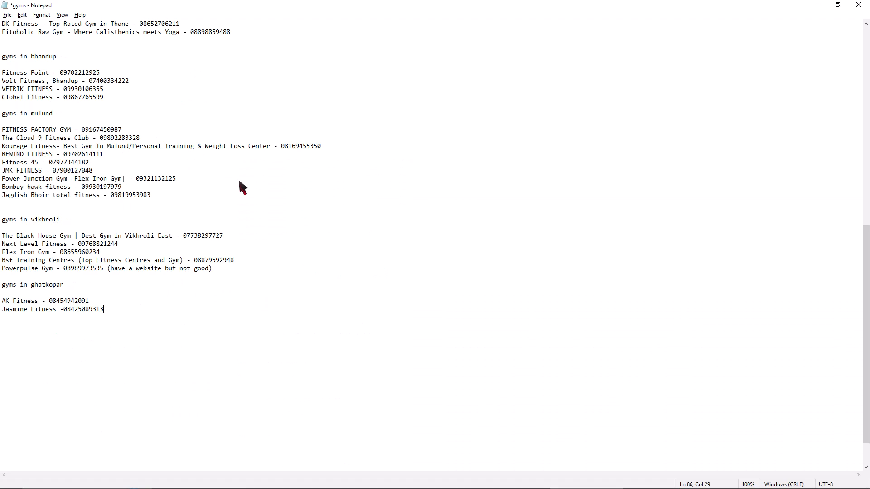
{"action": "key", "text": "alt+Tab"}
{"action": "left_click", "coordinate": [289, 378]}
Switch to the gyms file in Notepad and add the copied name Gym Mantra fitness studio below Jasmine Fitness, followed by a dash.
{"action": "key", "text": "alt+Tab"}
{"action": "key", "text": "backslash"}
{"action": "key", "text": "BackSpace"}
{"action": "key", "text": "Return"}
{"action": "key", "text": "super+v"}
{"action": "key", "text": "Down"}
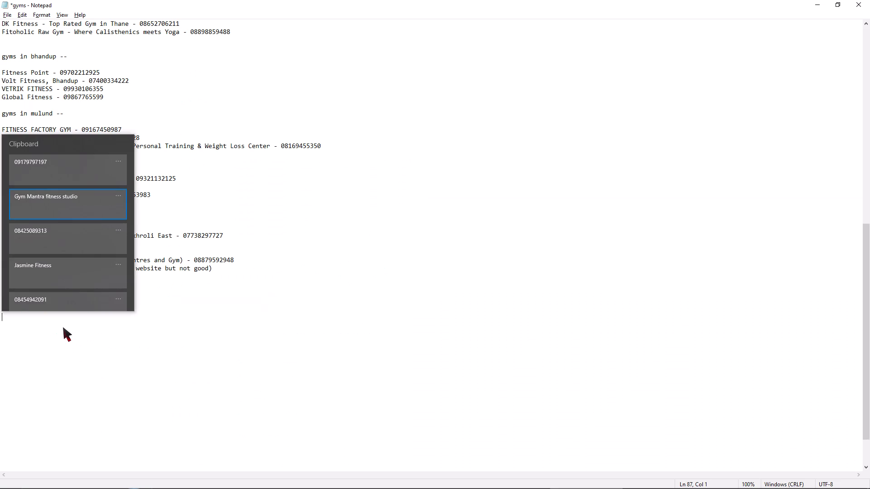
{"action": "key", "text": "Return"}
{"action": "key", "text": "ctrl+v"}
{"action": "type", "text": "-"}
{"action": "key", "text": "space"}
{"action": "key", "text": "BackSpace"}
{"action": "key", "text": "BackSpace"}
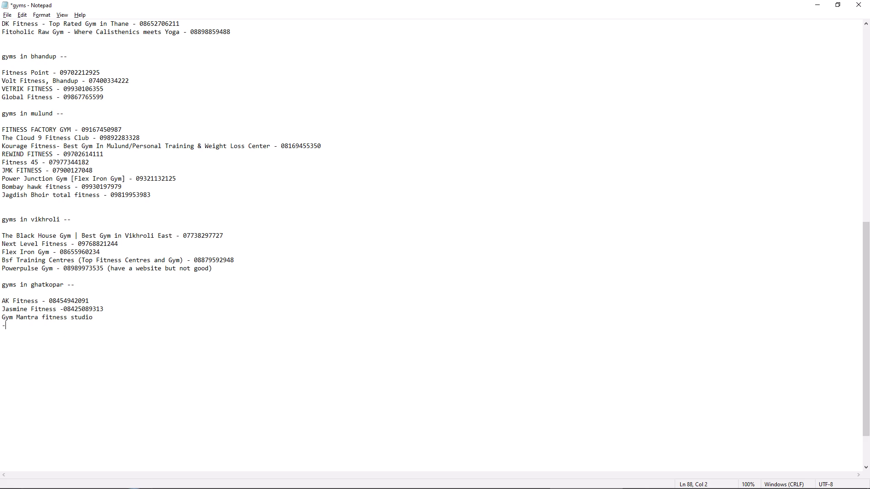
{"action": "key", "text": "BackSpace"}
{"action": "key", "text": "space"}
{"action": "type", "text": "-"}
{"action": "key", "text": "space"}
Add the copied phone number after Gym Mantra fitness studio and start a new line below it.
{"action": "key", "text": "super+v"}
{"action": "key", "text": "Return"}
{"action": "key", "text": "ctrl+v"}
{"action": "key", "text": "alt+Tab"}
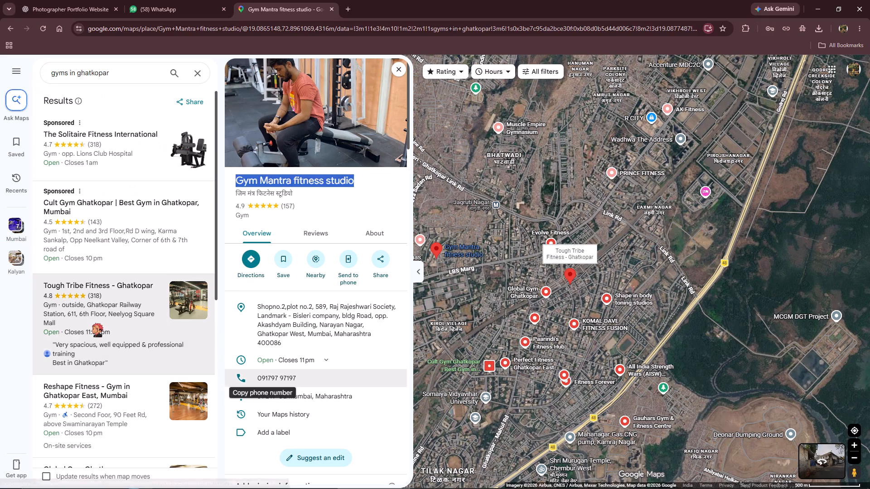
{"action": "key", "text": "alt+Tab"}
{"action": "key", "text": "Return"}
Copy the gym name from the Evolve Fitness listing in Google Maps into a new line of the gyms file, followed by a dash.
{"action": "key", "text": "alt+Tab"}
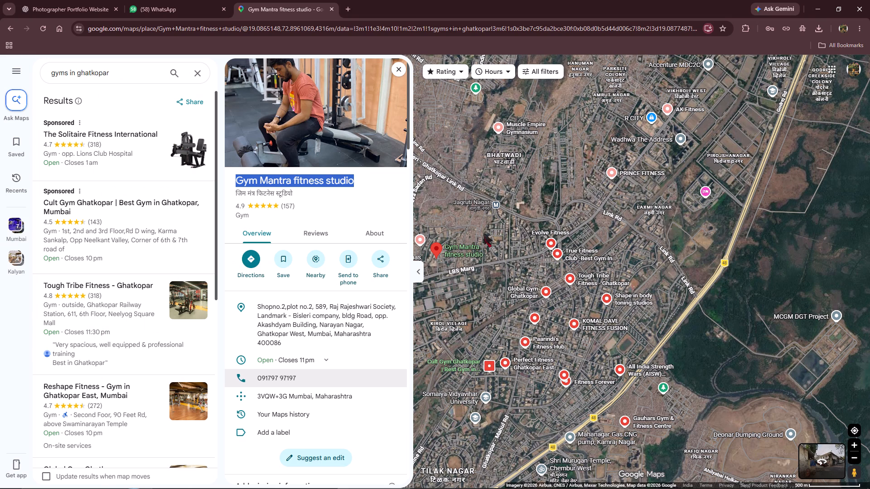
{"action": "left_click", "coordinate": [548, 243]}
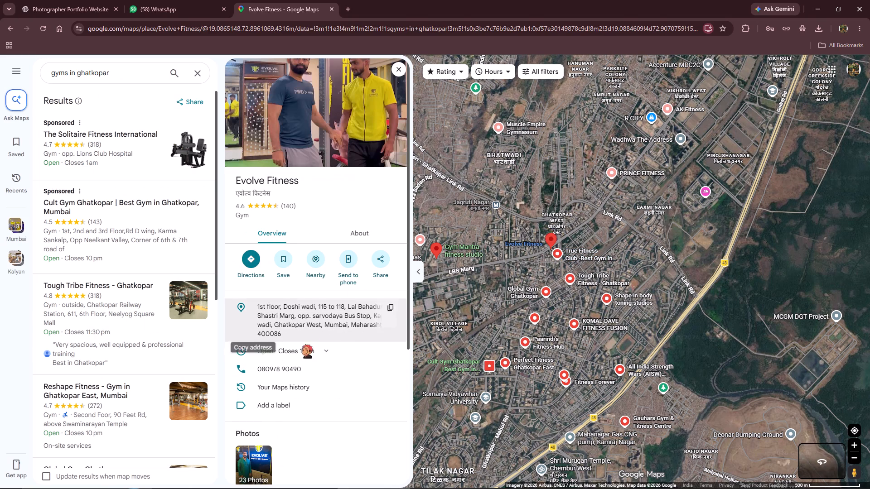
{"action": "left_click", "coordinate": [228, 180]}
{"action": "left_click_drag", "start_coordinate": [229, 180], "coordinate": [259, 181]}
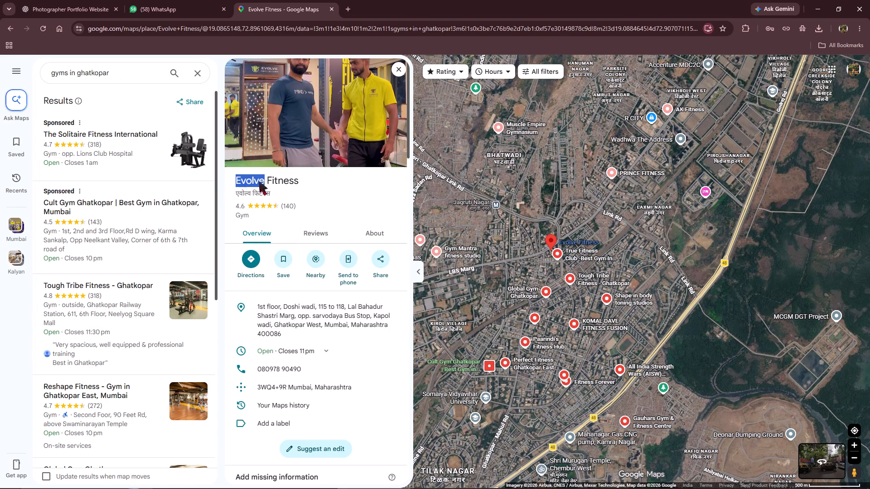
{"action": "left_click_drag", "start_coordinate": [259, 181], "coordinate": [297, 182]}
{"action": "key", "text": "ctrl+c"}
{"action": "key", "text": "ctrl+c"}
{"action": "key", "text": "alt+Tab"}
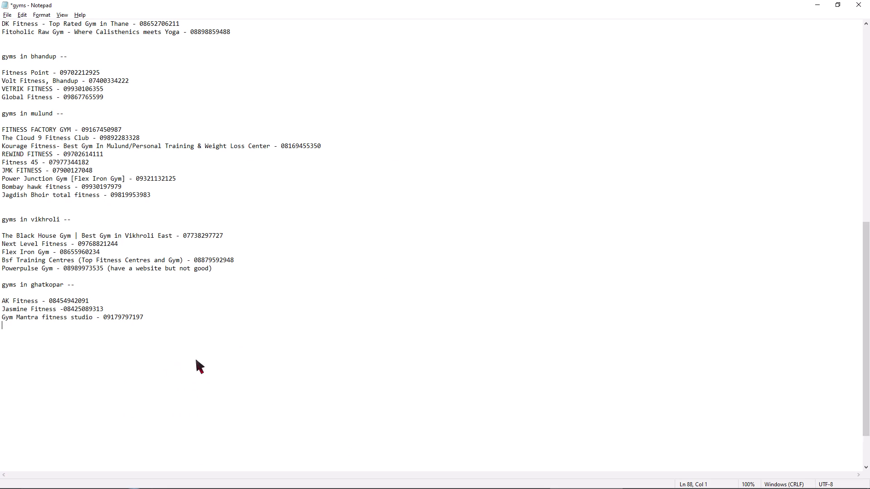
{"action": "key", "text": "ctrl+v"}
{"action": "key", "text": "minus"}
{"action": "key", "text": "BackSpace"}
{"action": "key", "text": "BackSpace"}
{"action": "key", "text": "space"}
{"action": "type", "text": "-"}
{"action": "key", "text": "space"}
Copy the phone number from the Evolve Fitness listing and add it after the gym's name in the gyms file, ending the line.
{"action": "key", "text": "alt+Tab"}
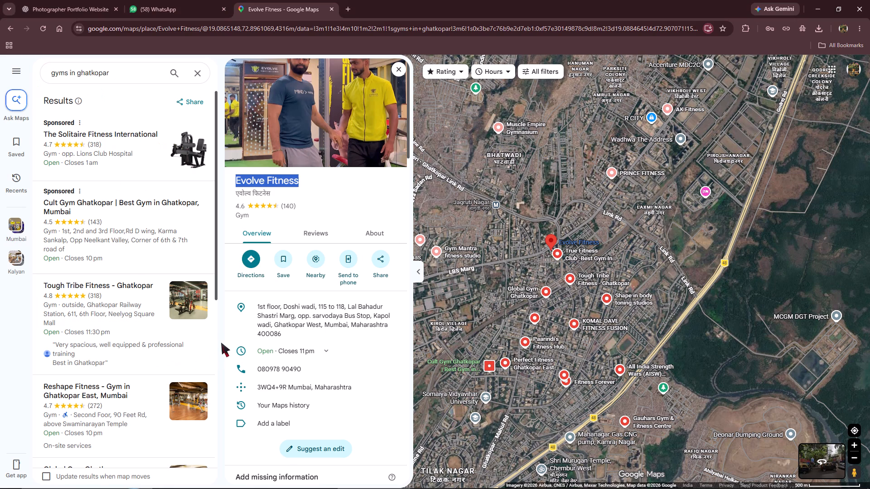
{"action": "left_click", "coordinate": [322, 366]}
{"action": "key", "text": "alt+Tab"}
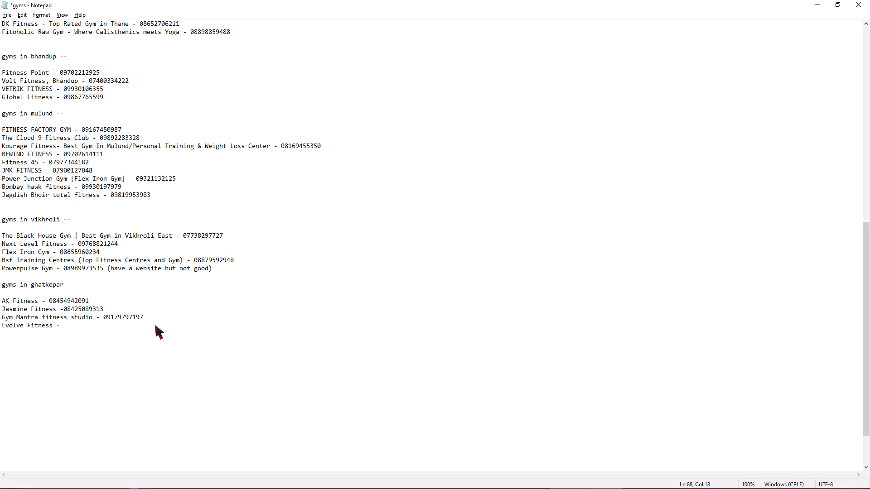
{"action": "key", "text": "ctrl+v"}
{"action": "key", "text": "Return"}
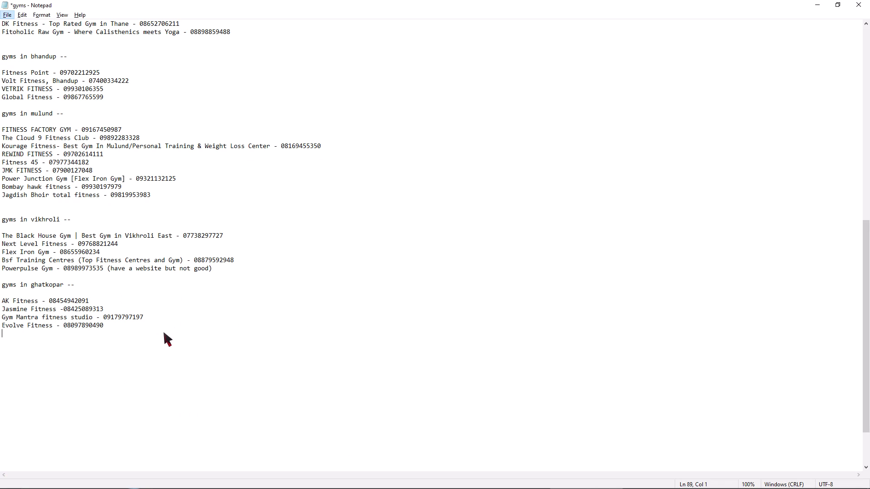
Switch back to Google Maps and check the listings of True Fitness Club, Tough Tribe Fitness and Global Gym Ghatkopar.
{"action": "key", "text": "alt+Tab"}
{"action": "left_click", "coordinate": [555, 256]}
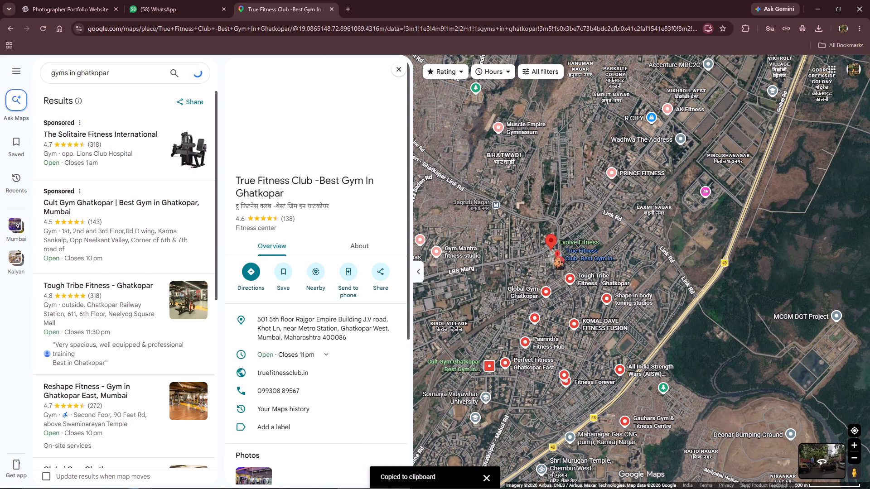
{"action": "left_click", "coordinate": [570, 281]}
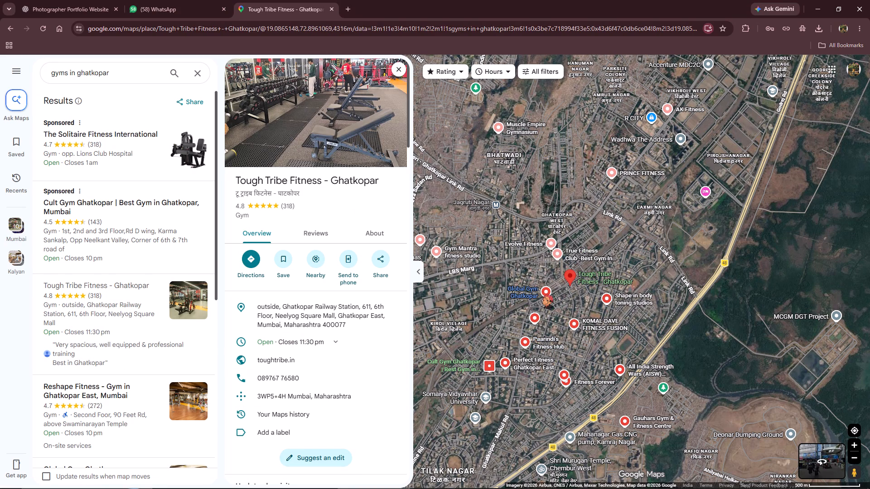
{"action": "left_click", "coordinate": [544, 295]}
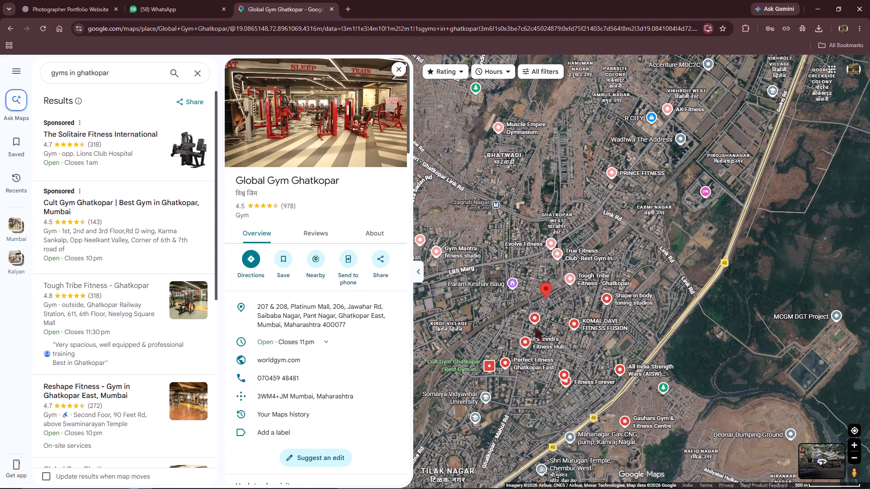
Open the Glorious Fitness listing and copy the gym's full English name into the gyms file below Evolve Fitness, followed by a dash.
{"action": "left_click", "coordinate": [535, 319]}
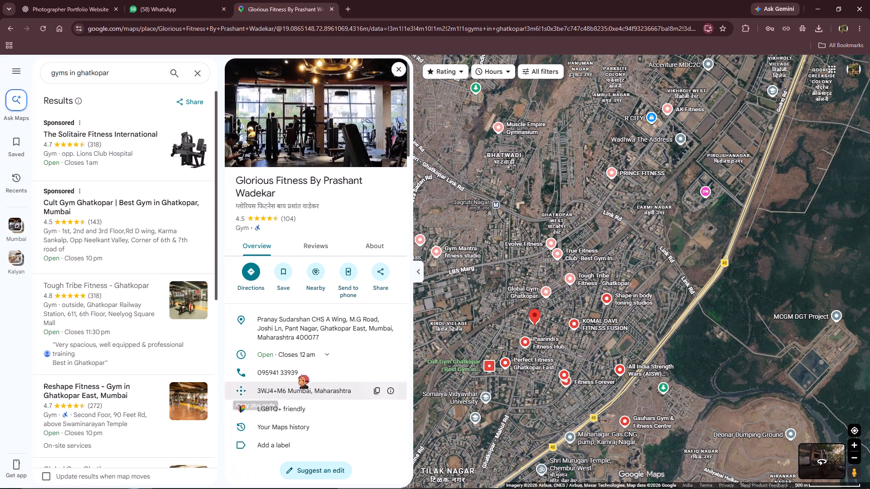
{"action": "left_click_drag", "start_coordinate": [236, 177], "coordinate": [279, 194]}
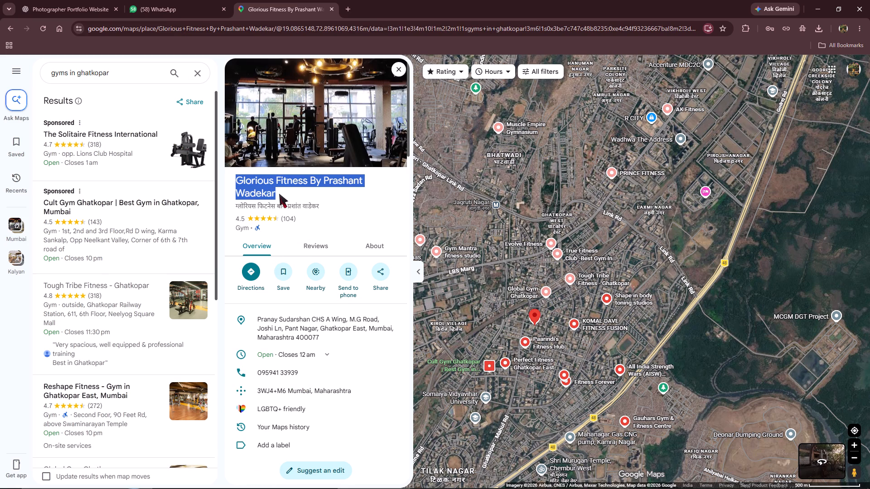
{"action": "key", "text": "ctrl+c"}
{"action": "key", "text": "ctrl+c"}
{"action": "key", "text": "alt+Tab"}
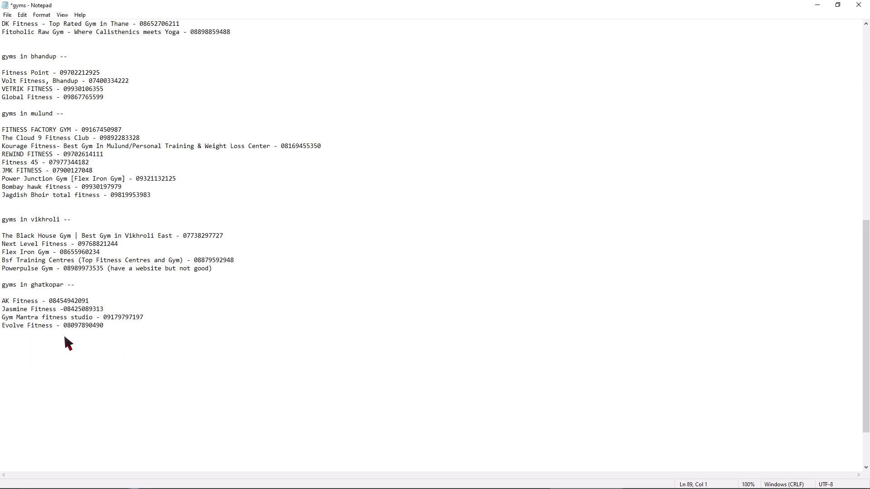
{"action": "key", "text": "ctrl+v"}
{"action": "key", "text": "space"}
{"action": "type", "text": "-"}
{"action": "key", "text": "space"}
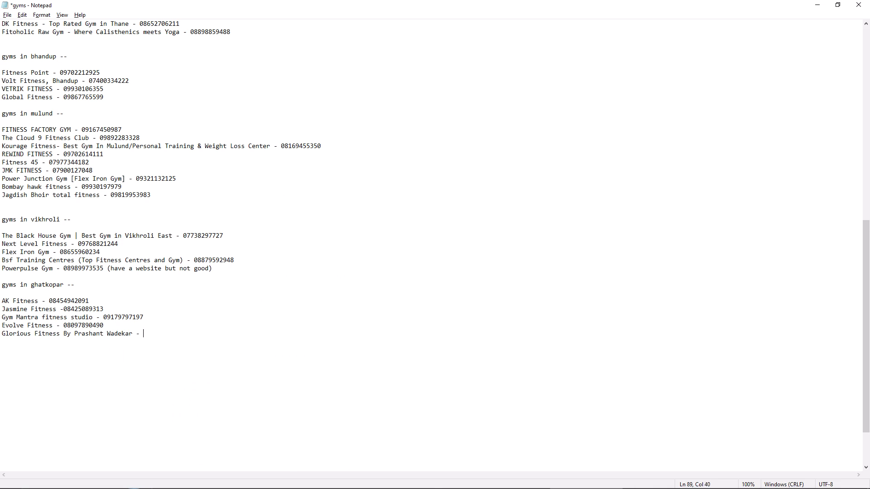
Copy the phone number from the Glorious Fitness listing and add it after the gym's name in the gyms file, ending the line.
{"action": "key", "text": "alt+Tab"}
{"action": "left_click", "coordinate": [321, 374]}
{"action": "key", "text": "alt+Tab"}
{"action": "key", "text": "ctrl+v"}
{"action": "key", "text": "Return"}
Copy the name from the Shape in body toning studios listing in Google Maps into the gyms file below Glorious Fitness, followed by a dash.
{"action": "key", "text": "alt+Tab"}
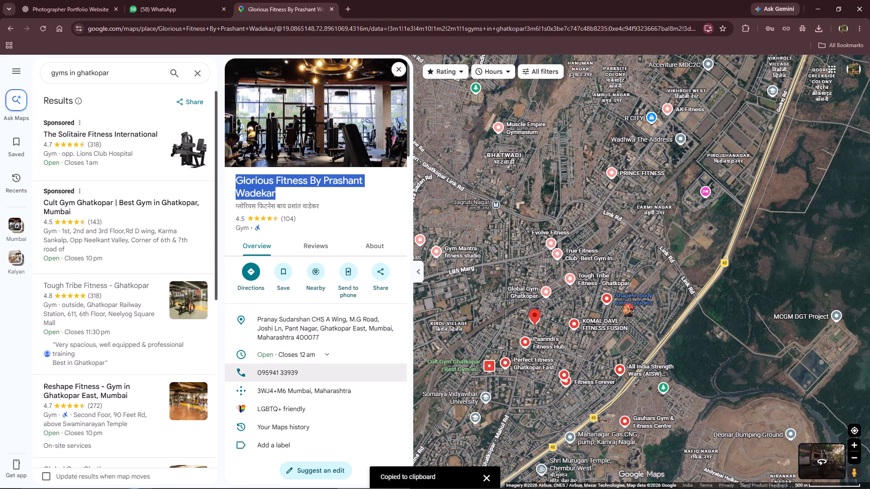
{"action": "left_click", "coordinate": [609, 302]}
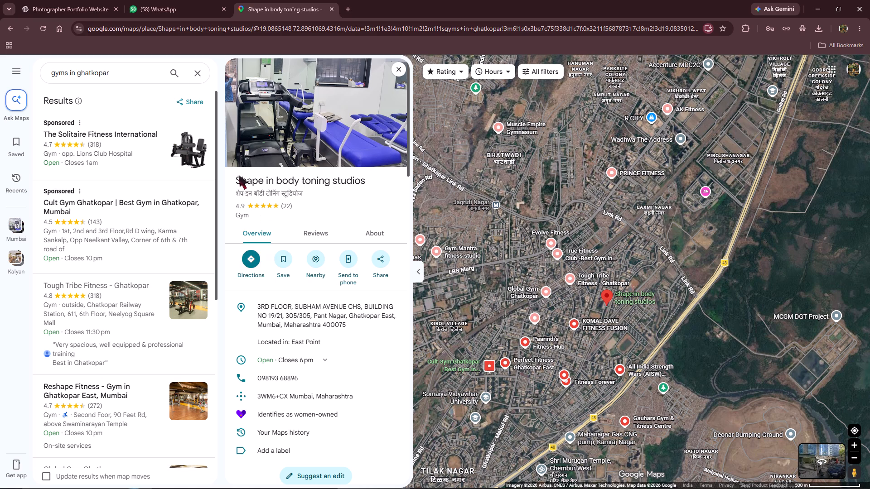
{"action": "left_click_drag", "start_coordinate": [236, 176], "coordinate": [388, 179]}
{"action": "key", "text": "ctrl+c"}
{"action": "key", "text": "ctrl+c"}
{"action": "key", "text": "ctrl+c"}
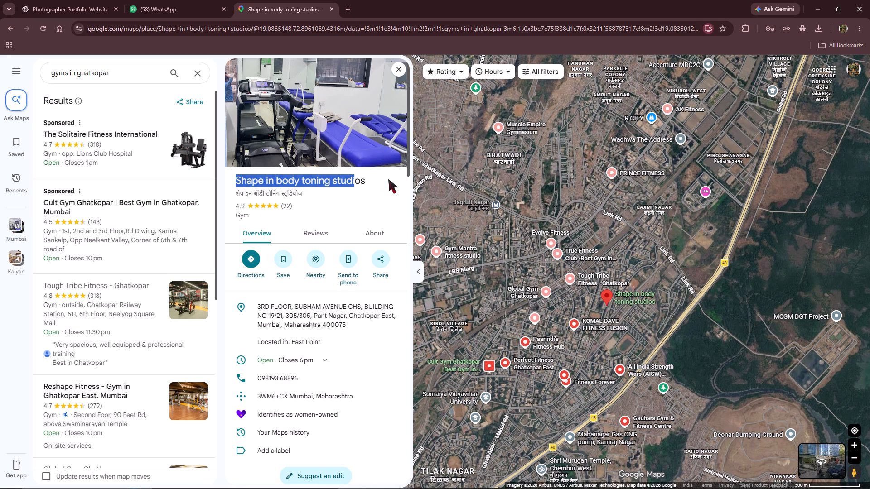
{"action": "key", "text": "alt+Tab"}
{"action": "key", "text": "ctrl+v"}
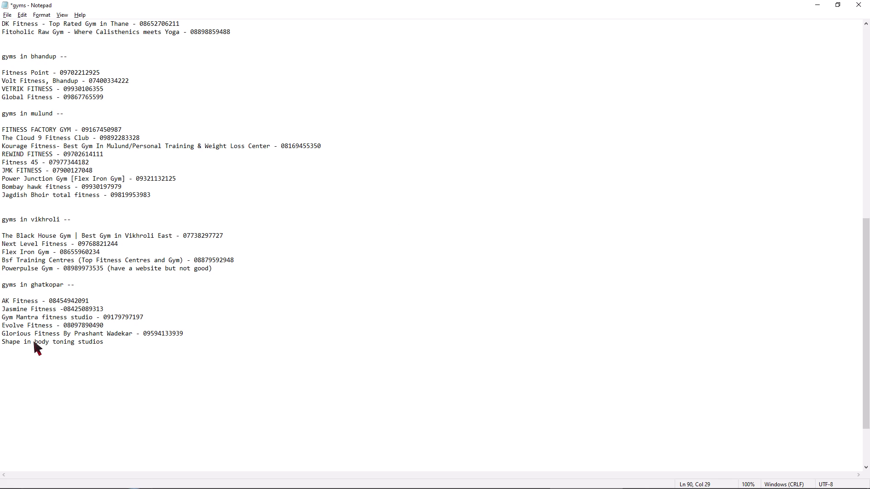
{"action": "key", "text": "space"}
{"action": "type", "text": "-"}
{"action": "key", "text": "space"}
Copy the phone number from the Shape in body toning studios listing and add it after its name in the gyms file, ending the line.
{"action": "key", "text": "alt+Tab"}
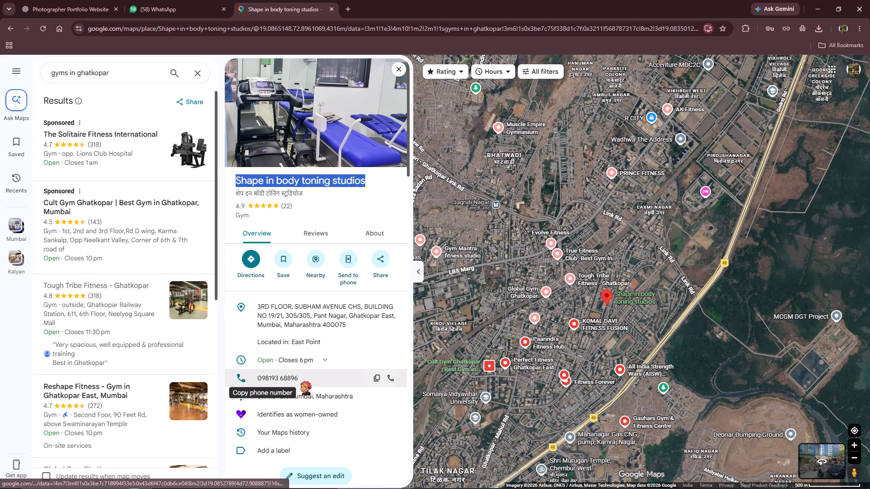
{"action": "left_click", "coordinate": [303, 382]}
{"action": "key", "text": "alt+Tab"}
{"action": "key", "text": "ctrl+v"}
{"action": "key", "text": "Return"}
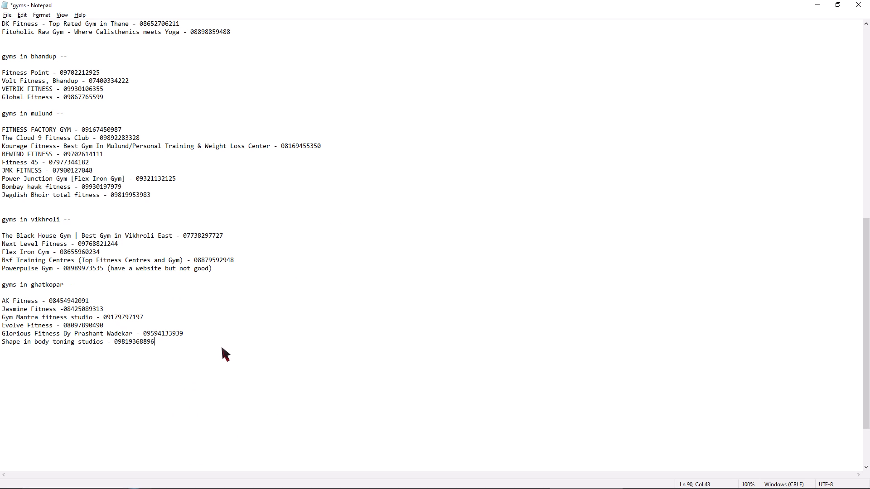
Copy the full English name from the Fitness Fusion listing in Google Maps into the gyms file's last line, followed by a dash.
{"action": "key", "text": "alt+Tab"}
{"action": "left_click", "coordinate": [578, 323]}
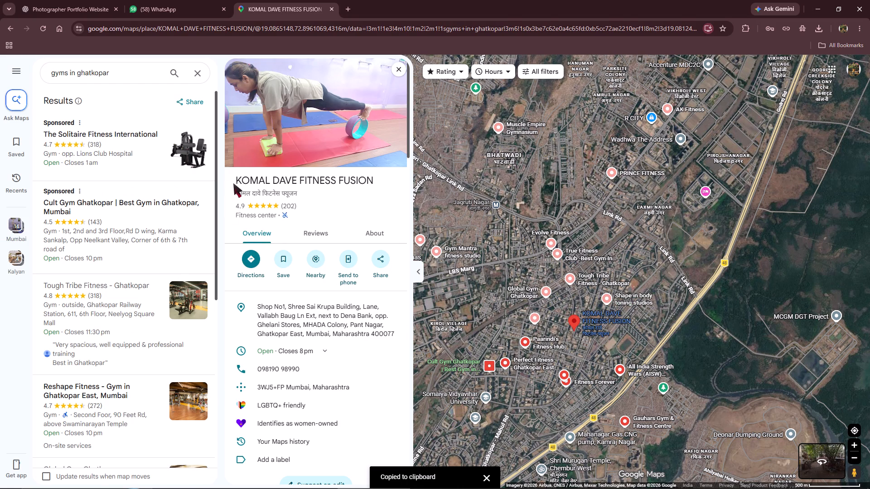
{"action": "left_click_drag", "start_coordinate": [233, 183], "coordinate": [374, 183]}
{"action": "key", "text": "ctrl+c"}
{"action": "key", "text": "ctrl+c"}
{"action": "key", "text": "ctrl+c"}
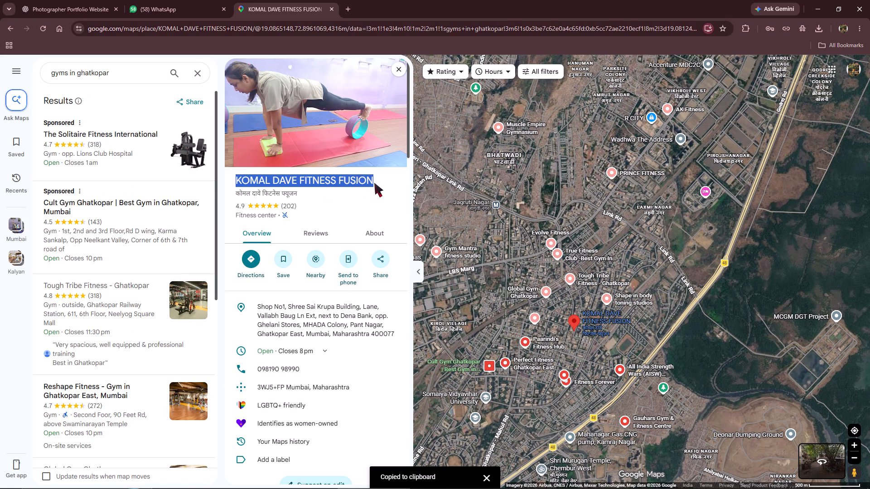
{"action": "key", "text": "Tab"}
{"action": "key", "text": "alt+Tab"}
{"action": "key", "text": "ctrl+v"}
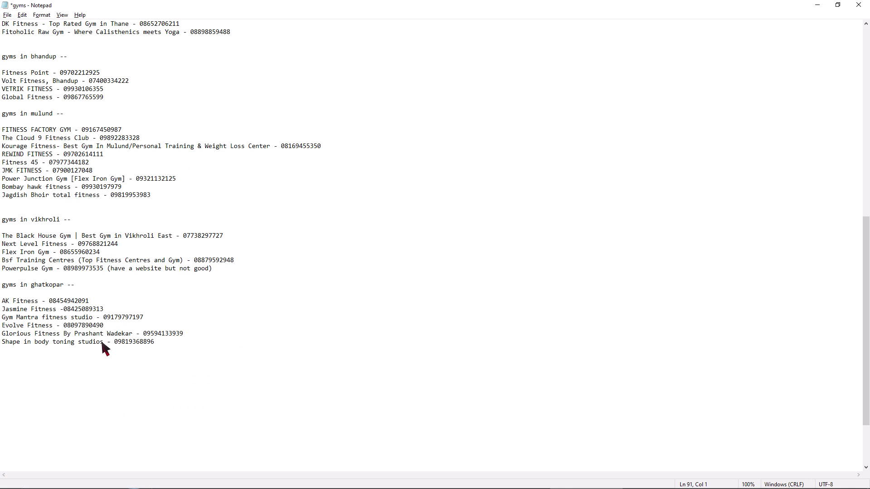
{"action": "key", "text": "space"}
{"action": "type", "text": "-"}
{"action": "key", "text": "space"}
Copy the phone number from the Fitness Fusion listing and add it after the gym's name in the gyms file, ending the line.
{"action": "key", "text": "alt+Tab"}
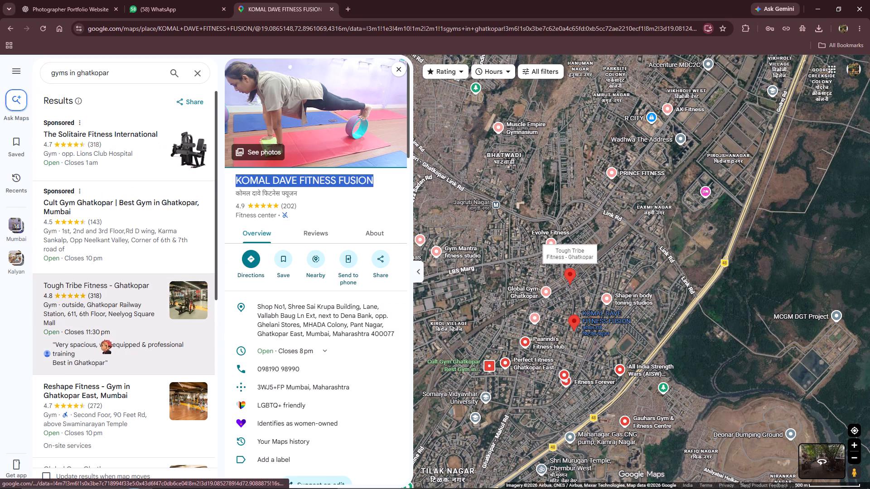
{"action": "left_click", "coordinate": [318, 364]}
{"action": "key", "text": "alt+Tab"}
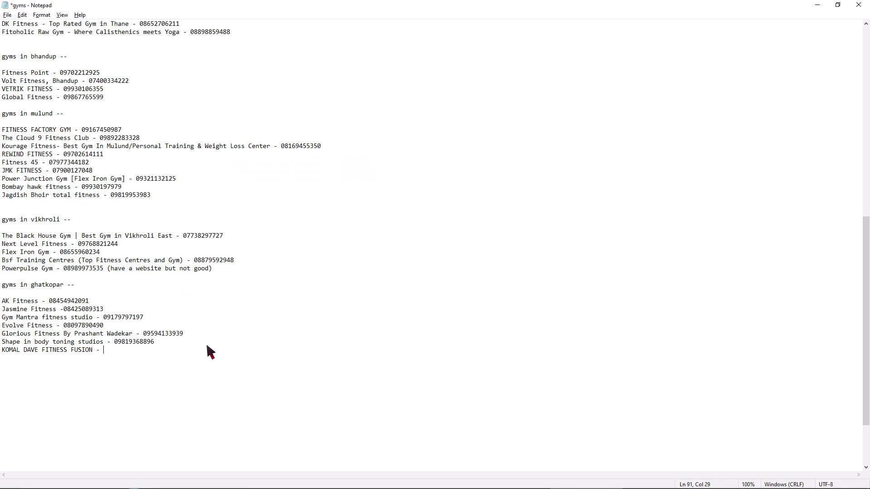
{"action": "key", "text": "ctrl+v"}
{"action": "key", "text": "Return"}
Copy the name from the Paarindi's Fitness Hub listing in Google Maps into the gyms file's last line, followed by a dash.
{"action": "key", "text": "alt+Tab"}
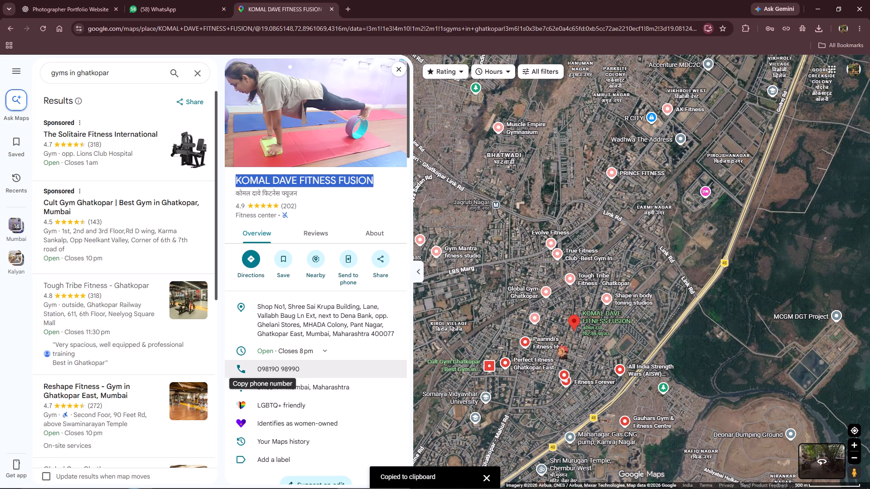
{"action": "left_click", "coordinate": [533, 341]}
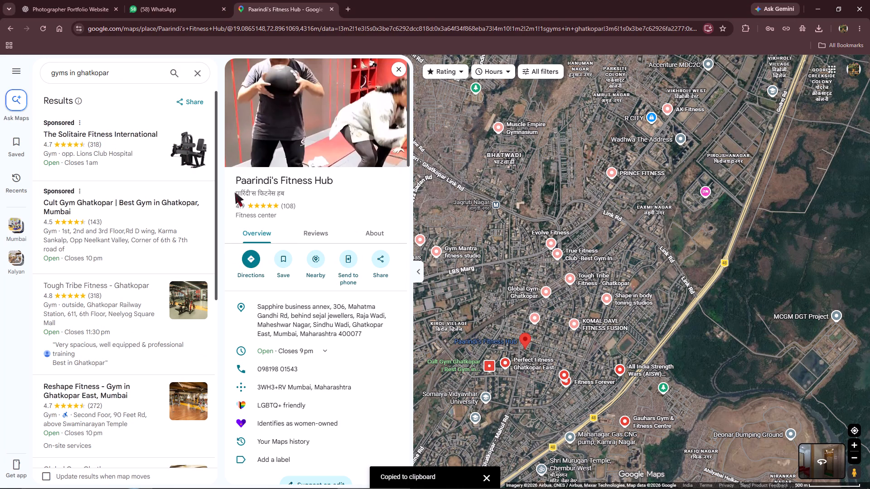
{"action": "left_click_drag", "start_coordinate": [233, 184], "coordinate": [332, 181]}
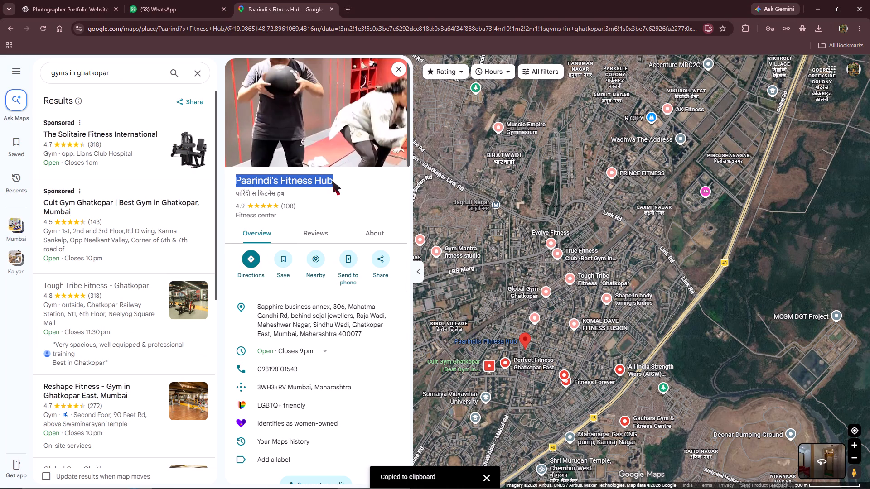
{"action": "key", "text": "ctrl+c"}
{"action": "key", "text": "ctrl+c"}
{"action": "key", "text": "alt+Tab"}
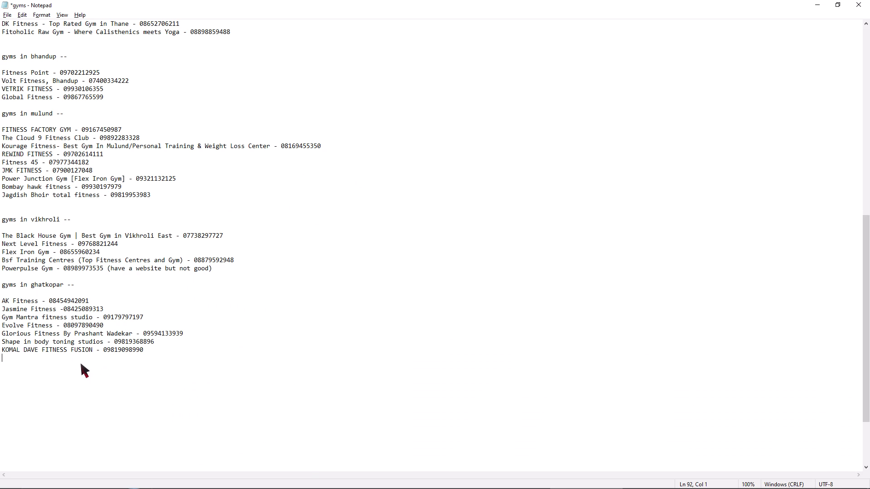
{"action": "key", "text": "ctrl+v"}
{"action": "key", "text": "space"}
{"action": "key", "text": "minus"}
{"action": "key", "text": "alt+Tab"}
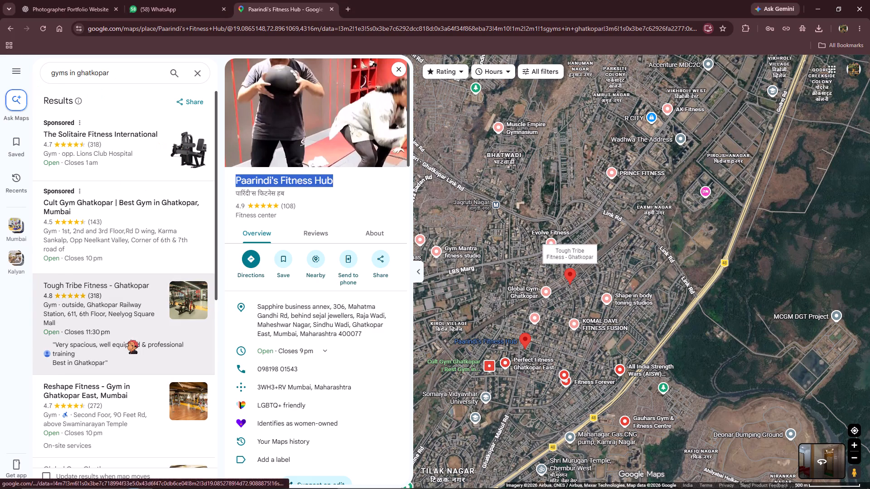
{"action": "key", "text": "alt+Tab"}
{"action": "key", "text": "space"}
Copy the phone number from the Paarindi's Fitness Hub listing and add it after its name in the gyms file, ending the line.
{"action": "key", "text": "alt+Tab"}
{"action": "left_click", "coordinate": [314, 362]}
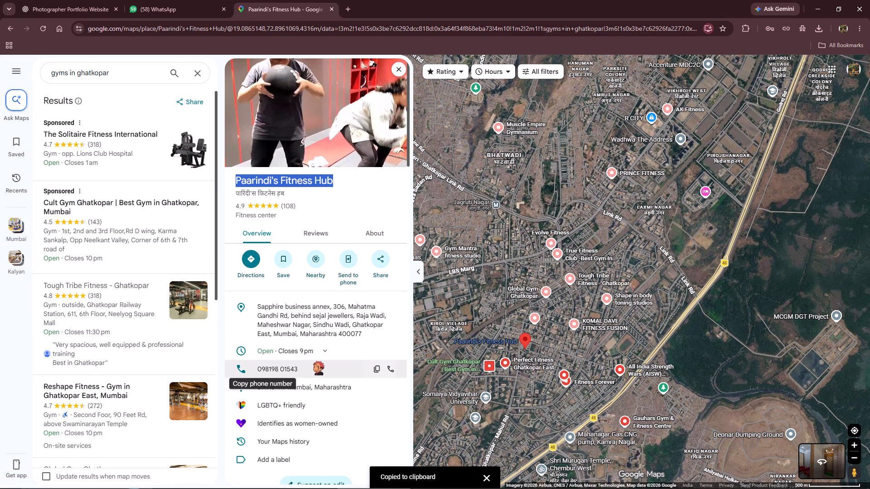
{"action": "key", "text": "alt+Tab"}
{"action": "key", "text": "ctrl+v"}
{"action": "key", "text": "Return"}
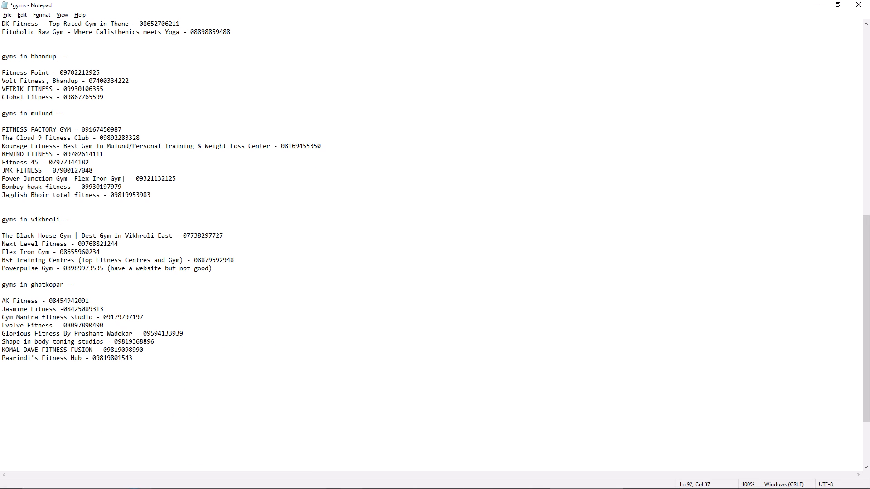
Copy the name from the Perfect Fitness Ghatkopar East listing in Google Maps into the gyms file's last line, followed by a dash.
{"action": "key", "text": "alt+Tab"}
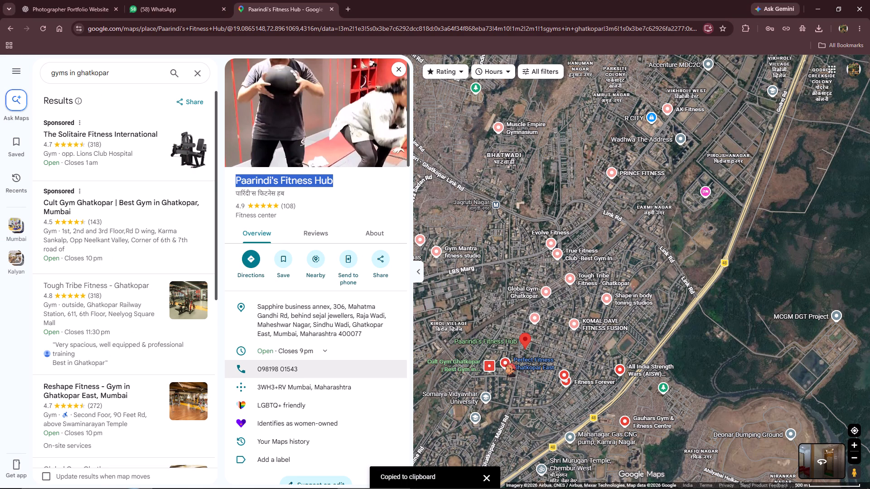
{"action": "left_click", "coordinate": [506, 364]}
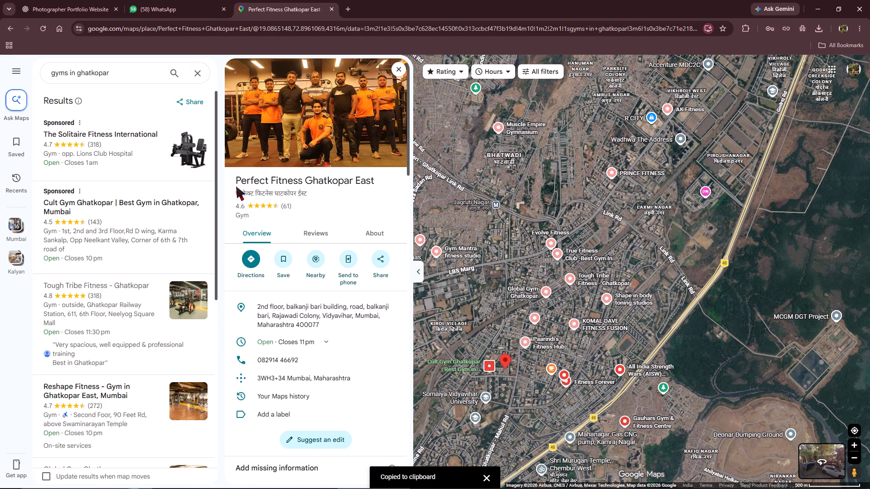
{"action": "left_click_drag", "start_coordinate": [232, 183], "coordinate": [381, 184]}
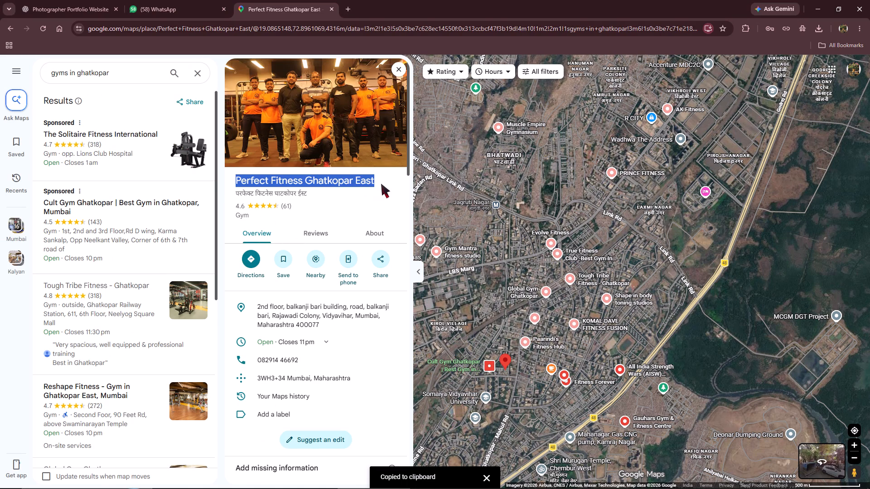
{"action": "key", "text": "ctrl+c"}
{"action": "key", "text": "ctrl+c"}
{"action": "key", "text": "alt+Tab"}
{"action": "key", "text": "ctrl+v"}
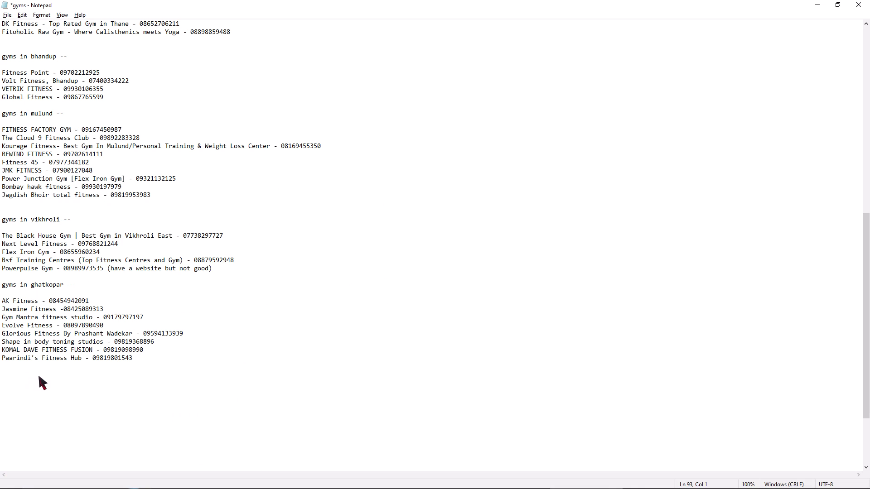
{"action": "key", "text": "space"}
{"action": "type", "text": "-"}
{"action": "key", "text": "space"}
Check the neighbouring Reshape Fitness and Fitness Forever listings in Google Maps for website and phone details.
{"action": "key", "text": "alt+Tab"}
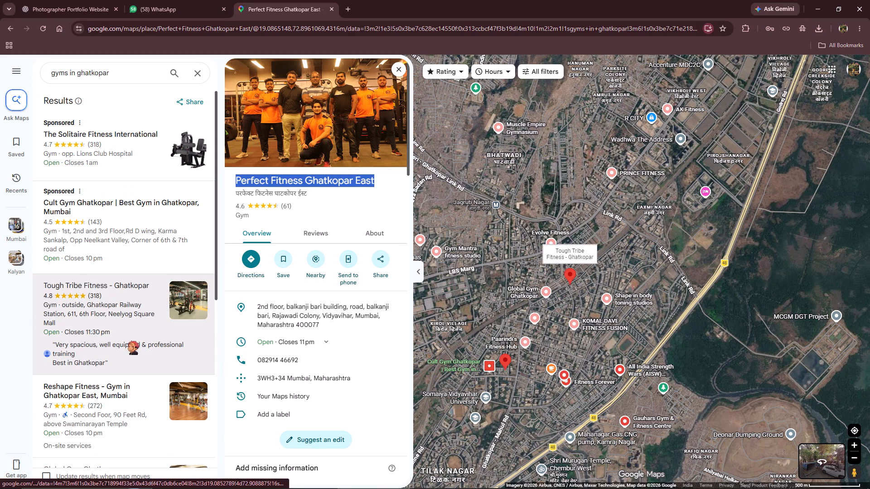
{"action": "left_click", "coordinate": [563, 374]}
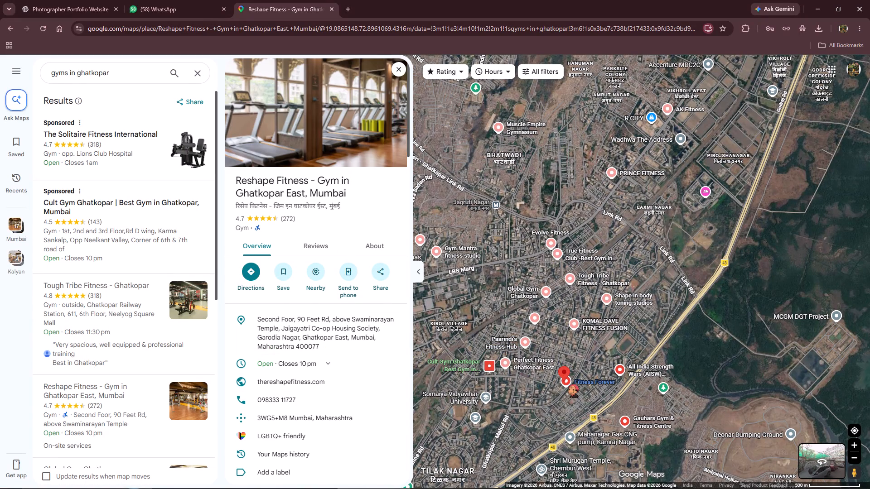
{"action": "left_click", "coordinate": [570, 385]}
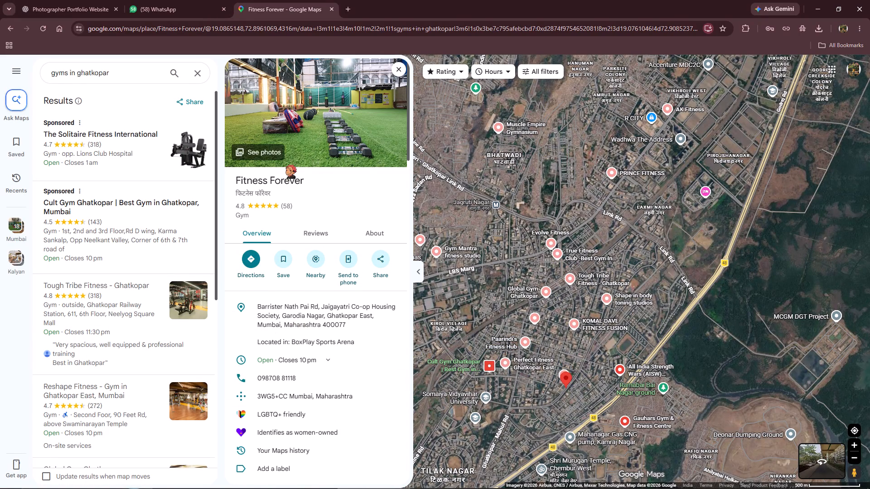
{"action": "left_click", "coordinate": [566, 371]}
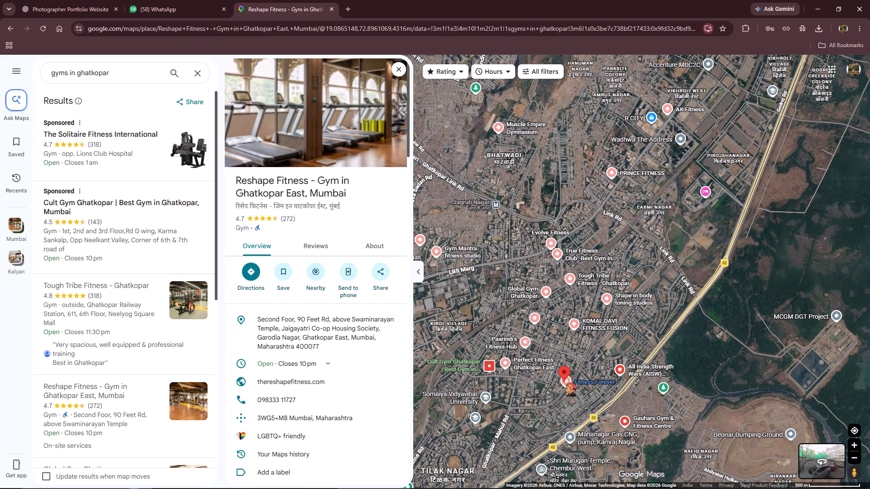
{"action": "left_click", "coordinate": [589, 384]}
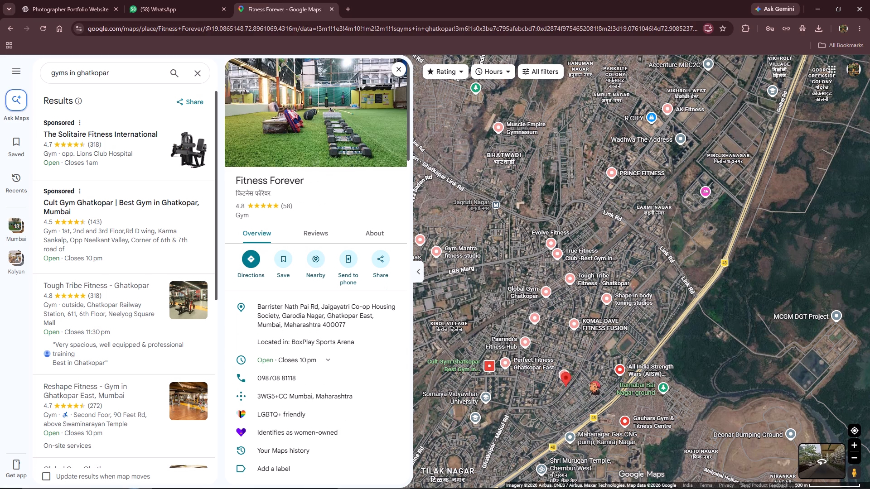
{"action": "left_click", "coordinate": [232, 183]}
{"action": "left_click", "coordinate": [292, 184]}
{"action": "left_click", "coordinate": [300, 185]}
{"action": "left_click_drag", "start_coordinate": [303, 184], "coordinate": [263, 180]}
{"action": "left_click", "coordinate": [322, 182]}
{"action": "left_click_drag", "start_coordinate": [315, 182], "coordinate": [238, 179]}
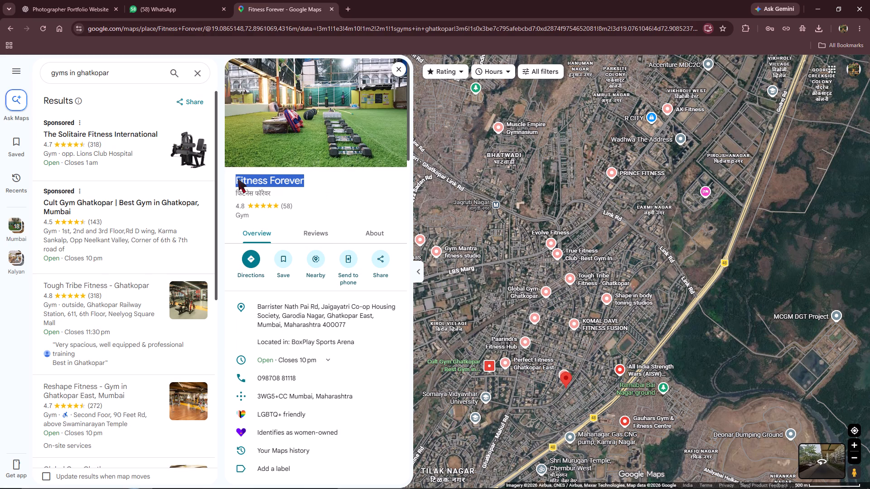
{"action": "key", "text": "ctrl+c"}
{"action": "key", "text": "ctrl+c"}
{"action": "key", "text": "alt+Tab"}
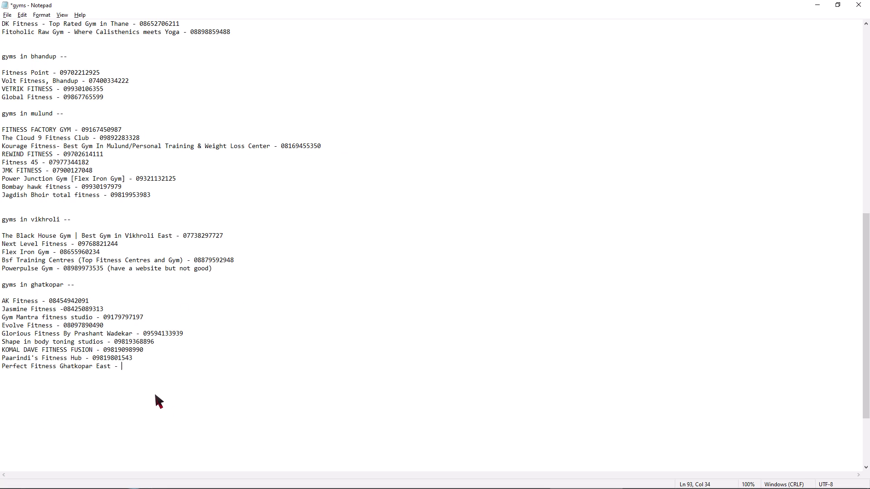
Copy the phone number from the Perfect Fitness Ghatkopar East listing and add it after its name in the gyms file, ending the line.
{"action": "key", "text": "alt+Tab"}
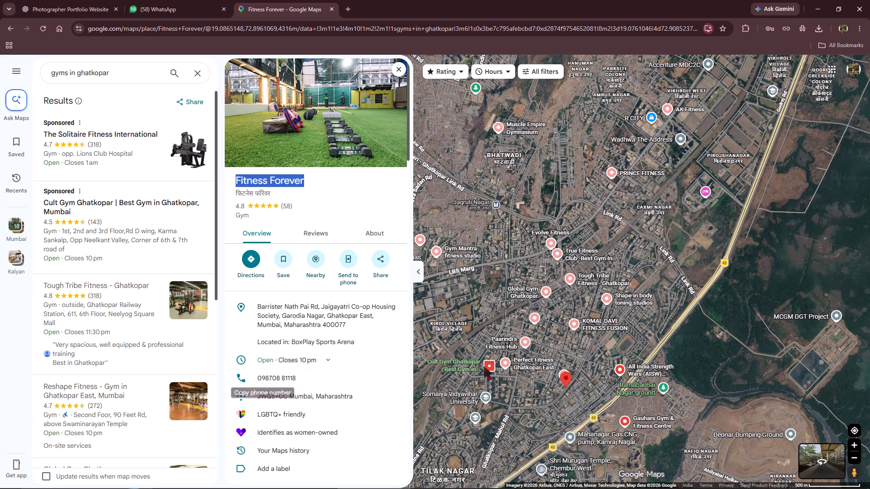
{"action": "left_click", "coordinate": [502, 364]}
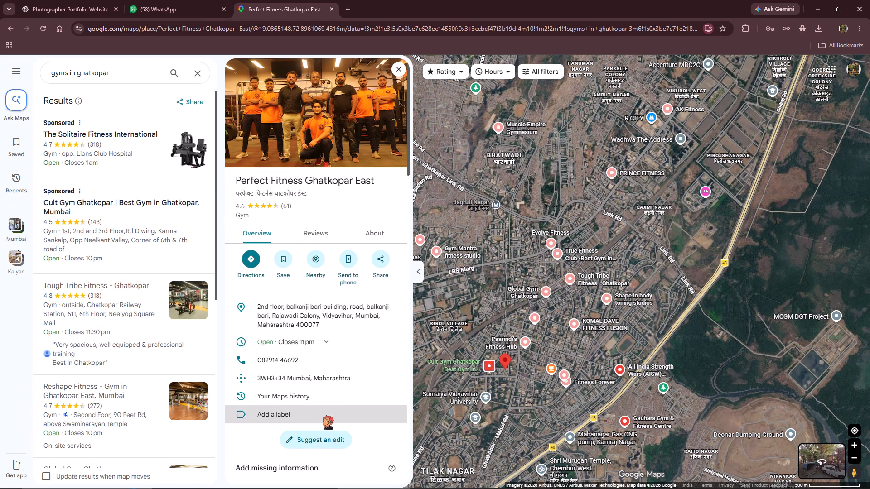
{"action": "left_click", "coordinate": [326, 356]}
{"action": "key", "text": "alt+Tab"}
{"action": "key", "text": "ctrl+v"}
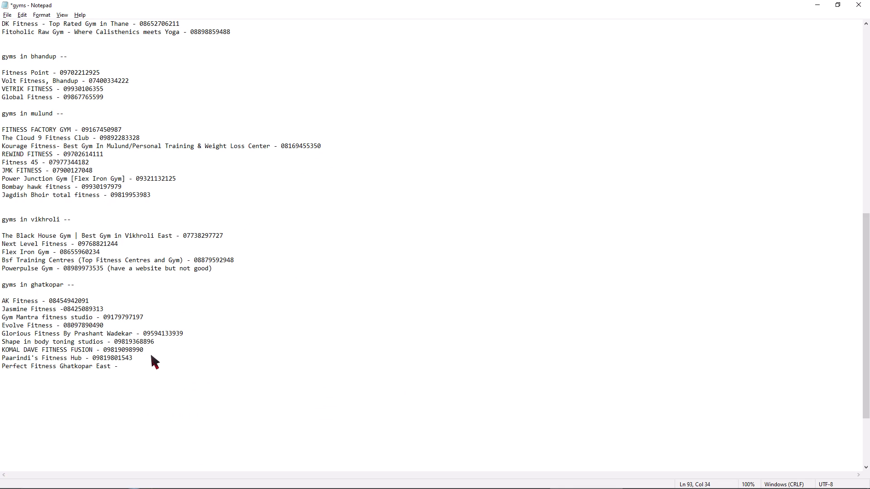
{"action": "key", "text": "Return"}
Copy the name from the Fitness Forever listing in Google Maps into the gyms file's last line, followed by a dash.
{"action": "key", "text": "alt+Tab"}
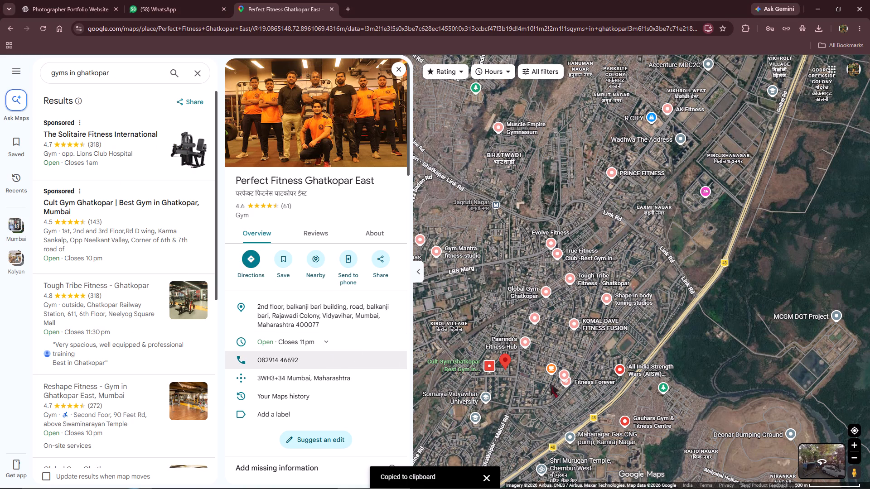
{"action": "left_click", "coordinate": [586, 381]}
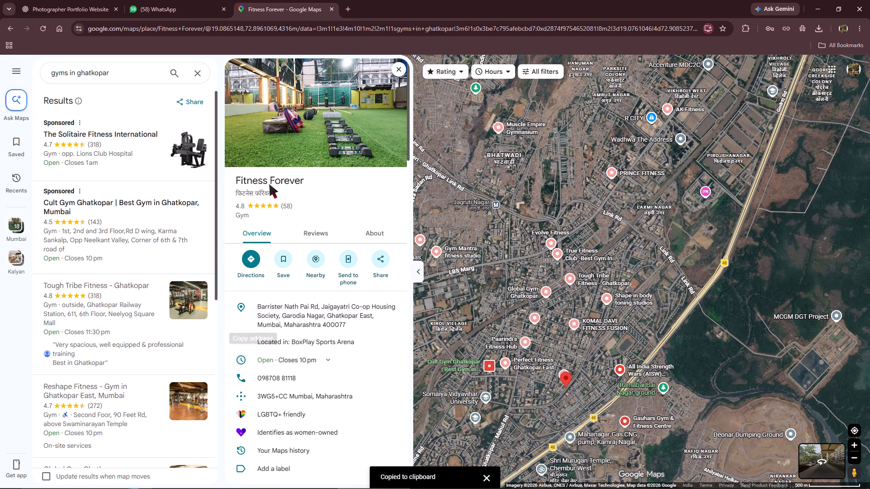
{"action": "left_click_drag", "start_coordinate": [232, 178], "coordinate": [314, 181]}
{"action": "key", "text": "ctrl+c"}
{"action": "key", "text": "ctrl+c"}
{"action": "key", "text": "alt+Tab"}
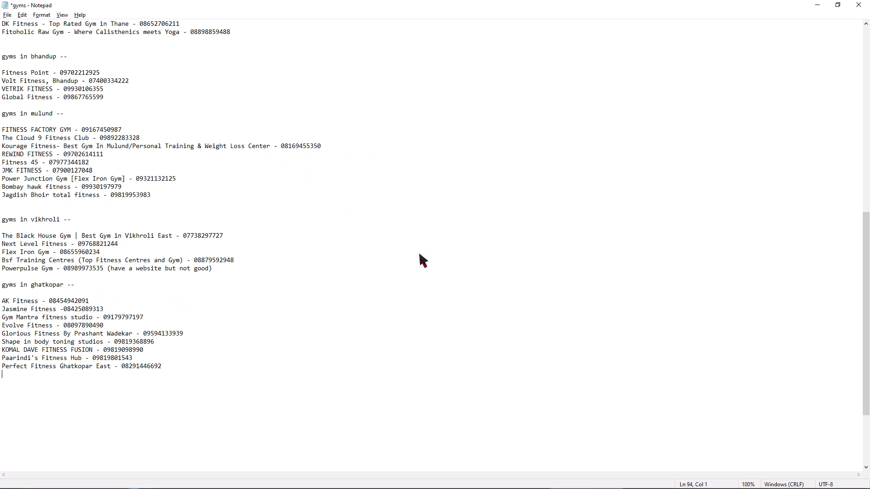
{"action": "key", "text": "ctrl+v"}
{"action": "key", "text": "space"}
{"action": "key", "text": "minus"}
{"action": "key", "text": "space"}
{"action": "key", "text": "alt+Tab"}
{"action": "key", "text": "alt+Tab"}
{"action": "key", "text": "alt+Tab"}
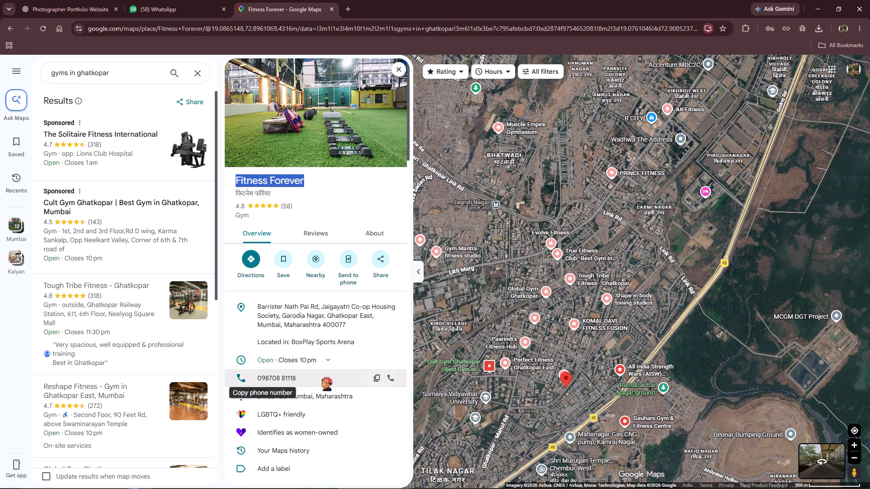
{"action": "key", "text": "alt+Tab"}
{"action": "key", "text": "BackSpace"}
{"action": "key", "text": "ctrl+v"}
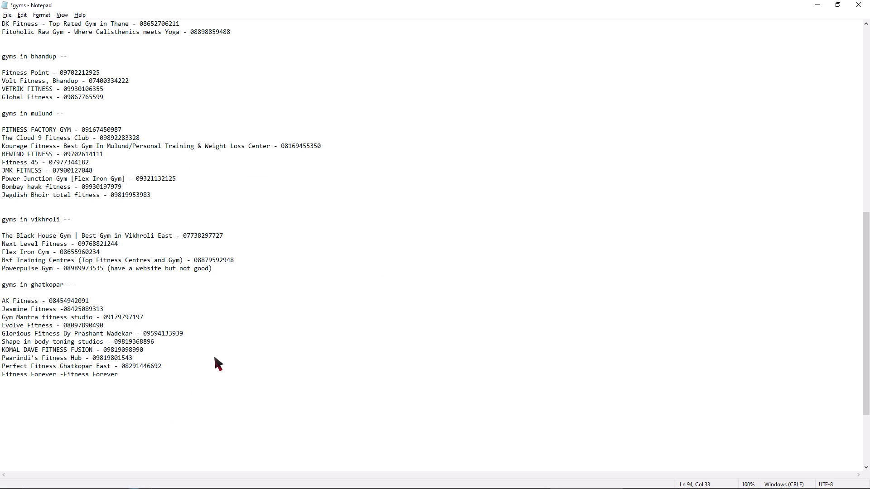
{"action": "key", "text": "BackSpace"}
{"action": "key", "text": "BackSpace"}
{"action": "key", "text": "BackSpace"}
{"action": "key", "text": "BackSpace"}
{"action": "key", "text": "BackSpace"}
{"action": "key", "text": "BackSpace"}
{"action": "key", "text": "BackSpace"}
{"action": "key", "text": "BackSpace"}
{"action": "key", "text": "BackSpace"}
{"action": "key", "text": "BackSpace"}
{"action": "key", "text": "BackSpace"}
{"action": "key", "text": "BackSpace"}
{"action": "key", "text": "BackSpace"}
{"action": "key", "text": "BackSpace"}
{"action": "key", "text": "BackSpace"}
Copy the phone number from the Fitness Forever listing and add it after its name in the gyms file, ending the line.
{"action": "key", "text": "alt+Tab"}
{"action": "left_click", "coordinate": [329, 381]}
{"action": "key", "text": "alt+Tab"}
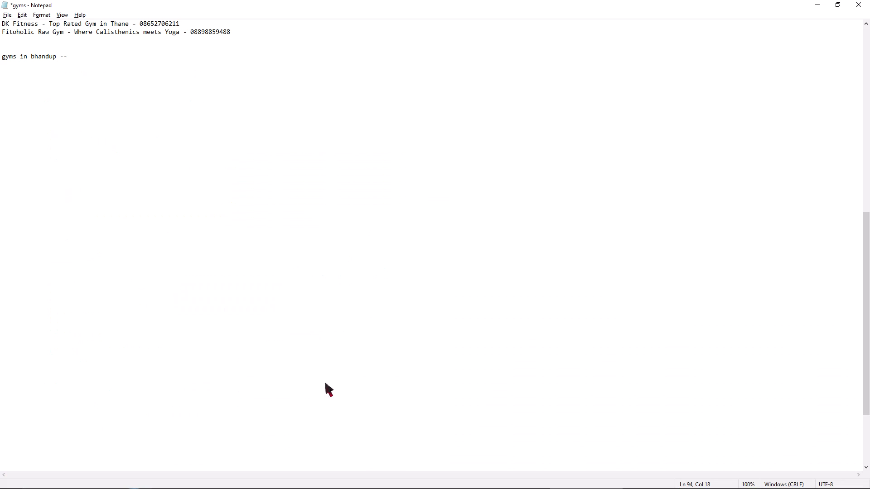
{"action": "key", "text": "space"}
{"action": "key", "text": "ctrl+v"}
{"action": "key", "text": "Return"}
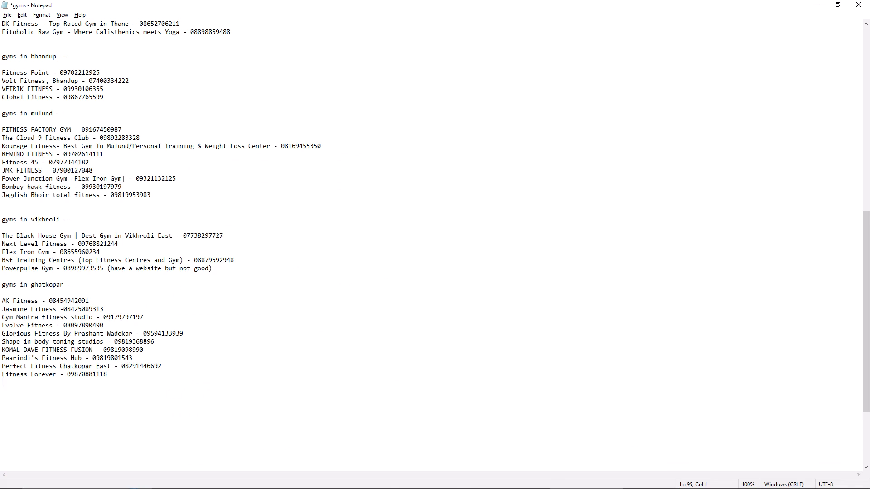
Check the All India Strength Wars (AISW) - Ghatkopar listing in Google Maps for website and phone details.
{"action": "key", "text": "alt+Tab"}
{"action": "key", "text": "Tab"}
{"action": "key", "text": "alt+Tab"}
{"action": "key", "text": "alt+Tab"}
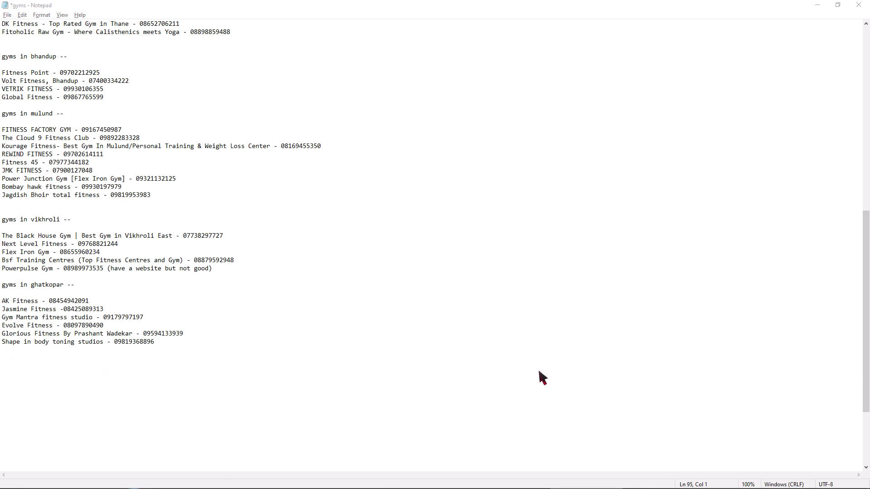
{"action": "left_click", "coordinate": [617, 374]}
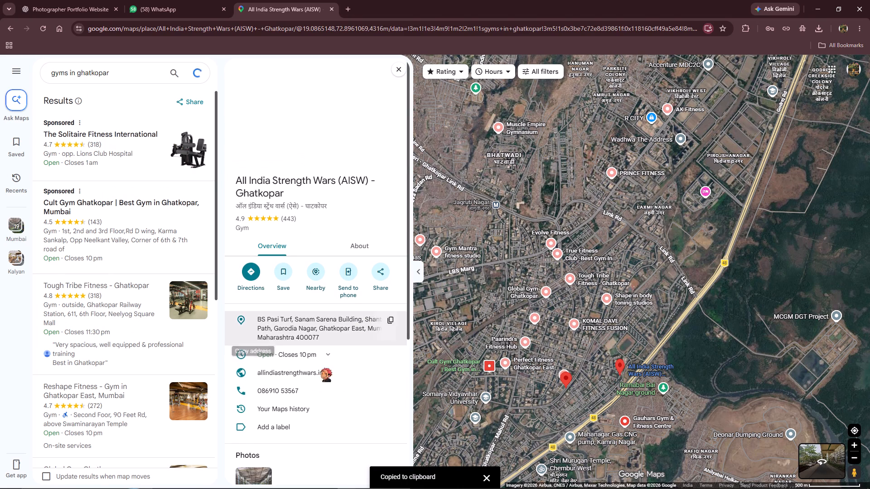
Copy the name from the Gauhars Gym & Fitness Centre listing in Google Maps into the gyms file's last line, followed by a dash.
{"action": "left_click", "coordinate": [625, 422]}
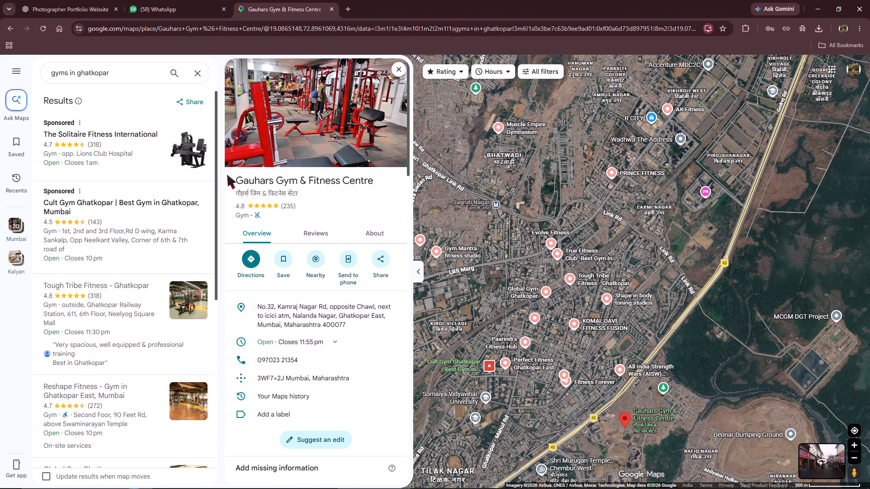
{"action": "left_click_drag", "start_coordinate": [227, 175], "coordinate": [387, 187]}
{"action": "key", "text": "ctrl+c"}
{"action": "key", "text": "ctrl+c"}
{"action": "key", "text": "alt+Tab"}
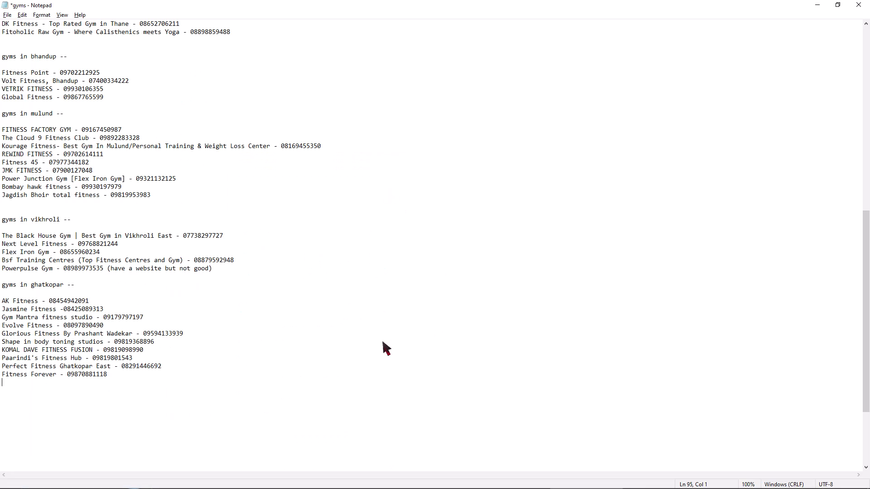
{"action": "key", "text": "ctrl+v"}
{"action": "key", "text": "space"}
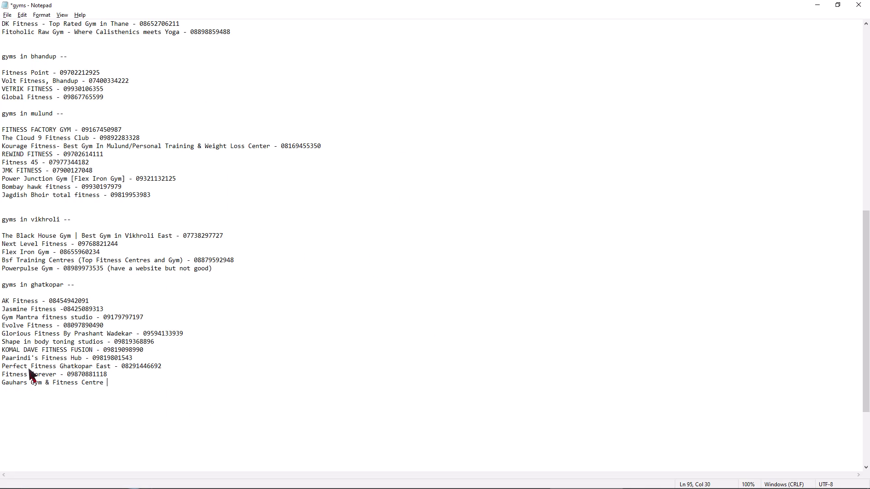
{"action": "type", "text": "-"}
{"action": "key", "text": "space"}
Copy the phone number from the Gauhars Gym & Fitness Centre listing and add it after its name in the gyms file, ending the line.
{"action": "key", "text": "alt+Tab"}
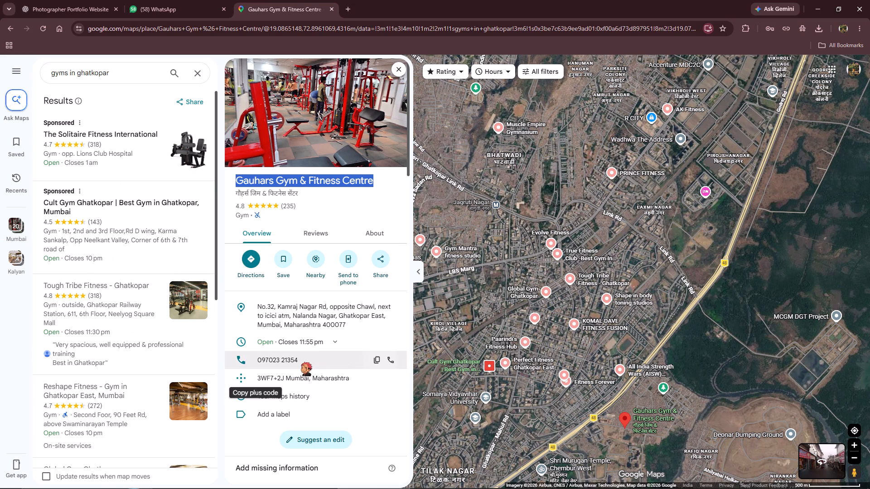
{"action": "left_click", "coordinate": [319, 355]}
{"action": "key", "text": "alt+Tab"}
{"action": "key", "text": "ctrl+v"}
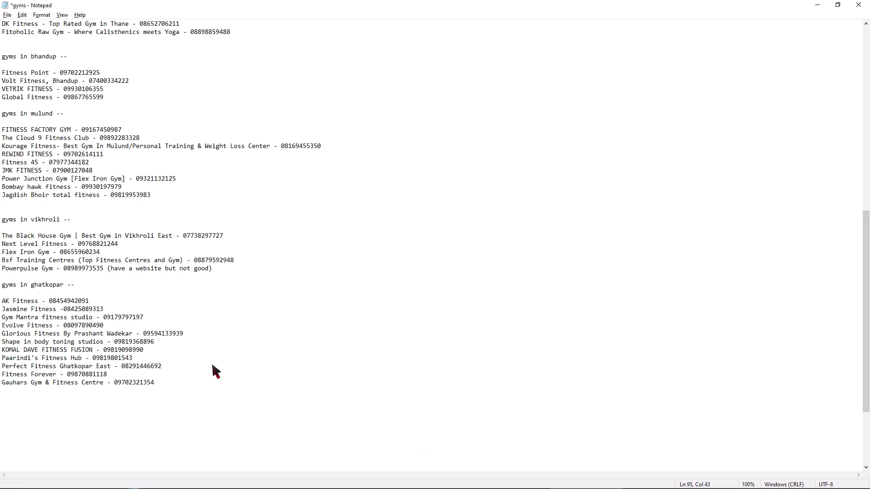
{"action": "key", "text": "Return"}
Add the heading "gyms in vidhyavihar --" below the Ghatkopar list in the gyms file, with blank lines before and after it.
{"action": "key", "text": "alt+Tab"}
{"action": "key", "text": "alt+Tab"}
{"action": "key", "text": "Return"}
{"action": "type", "text": "gyms in"}
{"action": "key", "text": "space"}
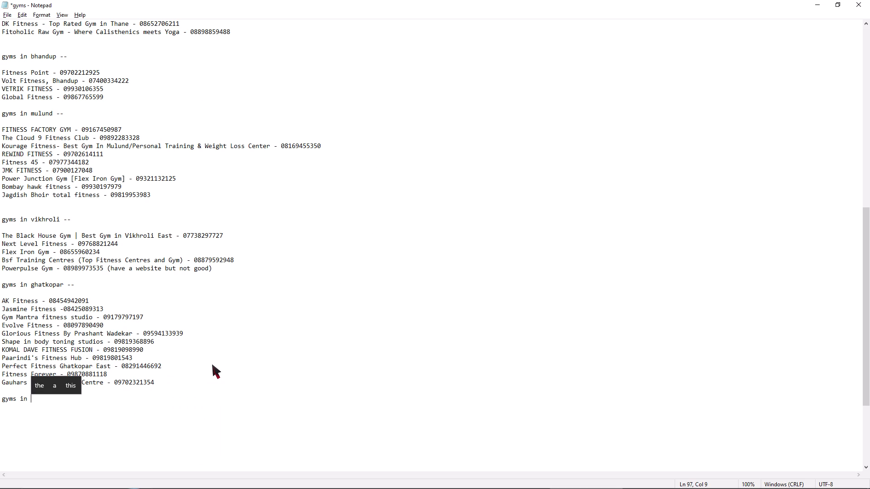
{"action": "type", "text": "vi"}
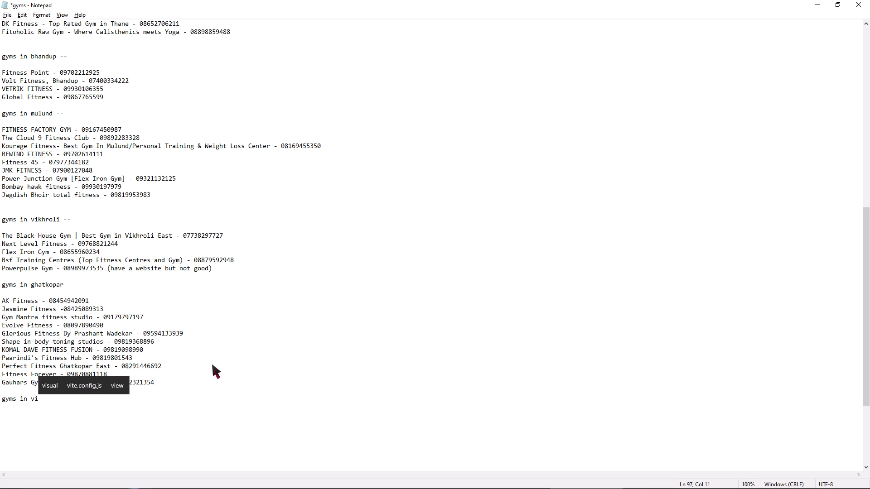
{"action": "type", "text": "dh"}
{"action": "type", "text": "ya"}
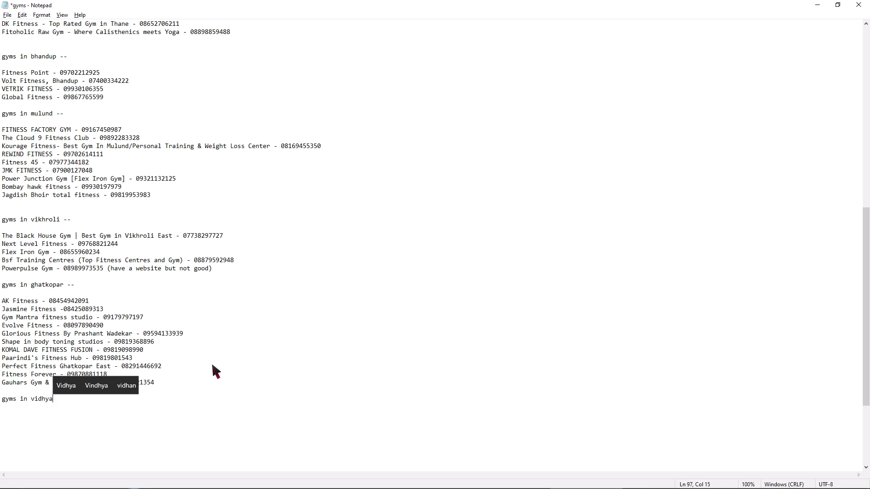
{"action": "type", "text": "vihar"}
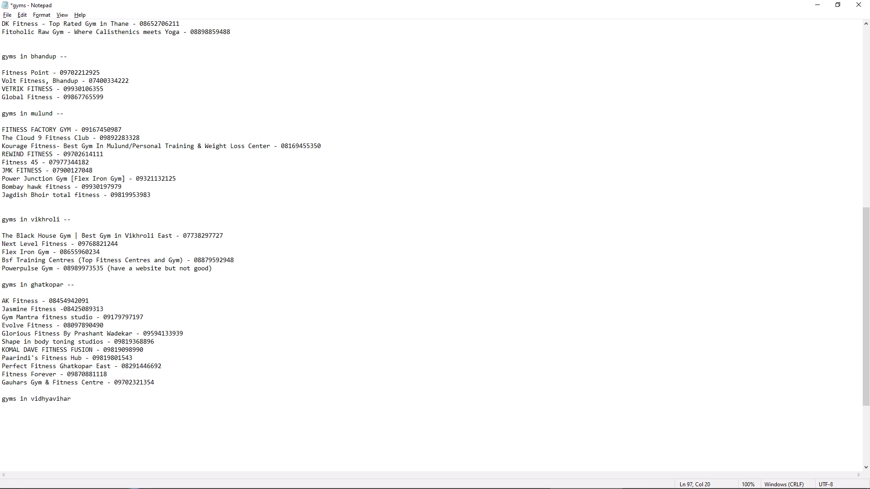
{"action": "key", "text": "space"}
{"action": "type", "text": "--"}
{"action": "key", "text": "Return"}
{"action": "key", "text": "Return"}
Close the open gym listing in Google Maps and search for "gyms in vidyavihar".
{"action": "key", "text": "alt+Tab"}
{"action": "key", "text": "alt+Tab"}
{"action": "key", "text": "alt+Tab"}
{"action": "left_click", "coordinate": [547, 203]}
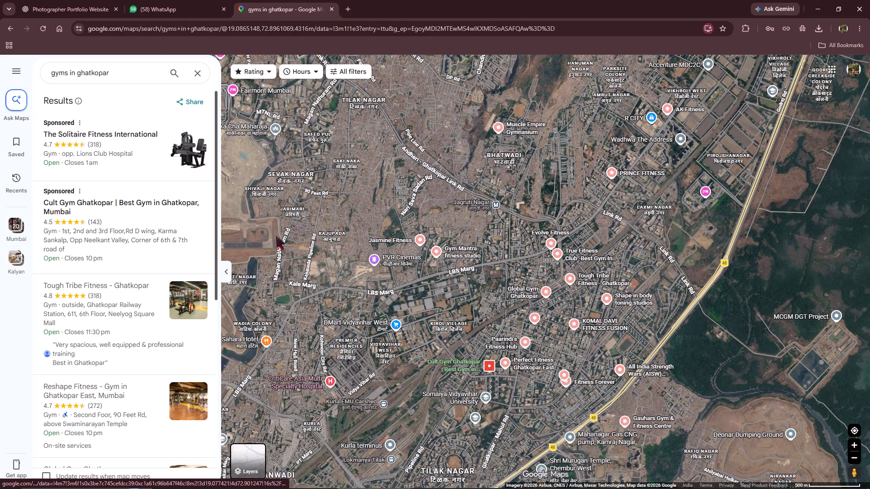
{"action": "left_click", "coordinate": [135, 73]}
{"action": "key", "text": "BackSpace"}
{"action": "key", "text": "BackSpace"}
{"action": "key", "text": "BackSpace"}
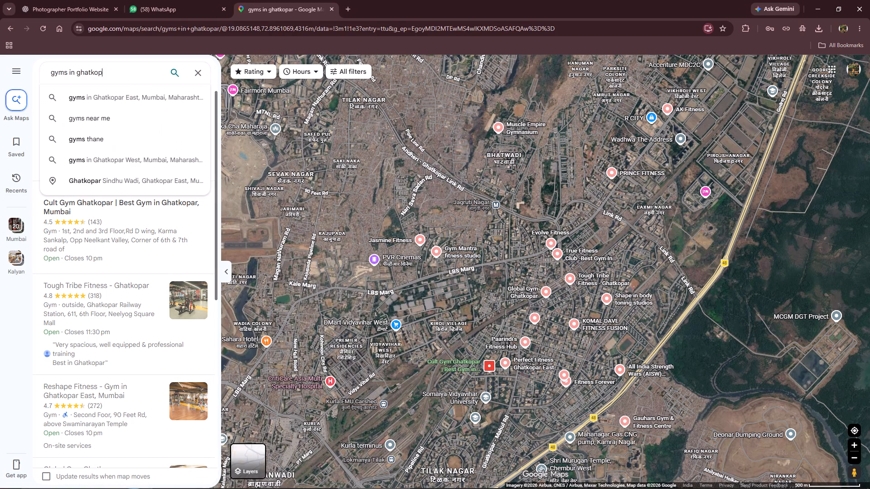
{"action": "key", "text": "BackSpace"}
{"action": "key", "text": "BackSpace"}
{"action": "key", "text": "BackSpace"}
{"action": "key", "text": "BackSpace"}
{"action": "key", "text": "BackSpace"}
{"action": "key", "text": "BackSpace"}
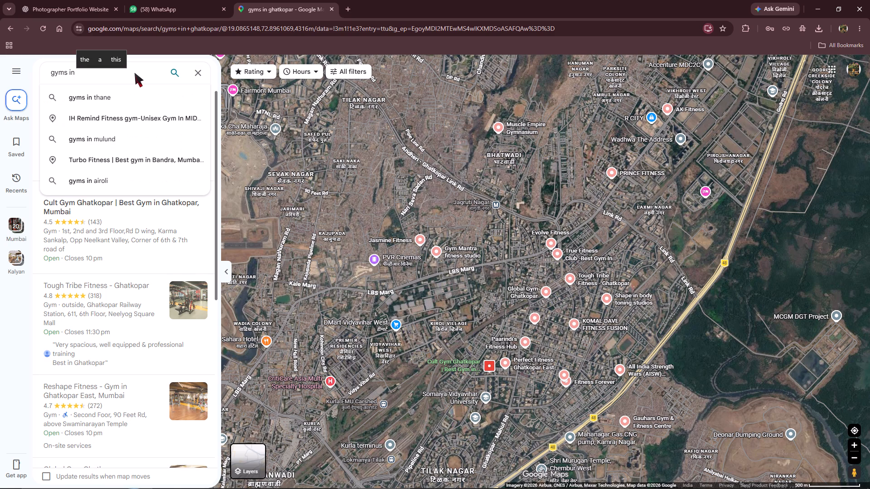
{"action": "type", "text": "vi"}
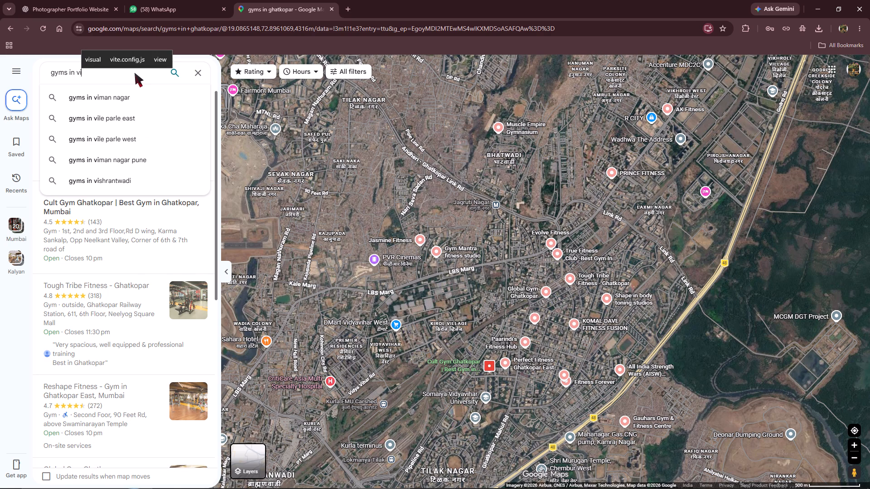
{"action": "type", "text": "dya"}
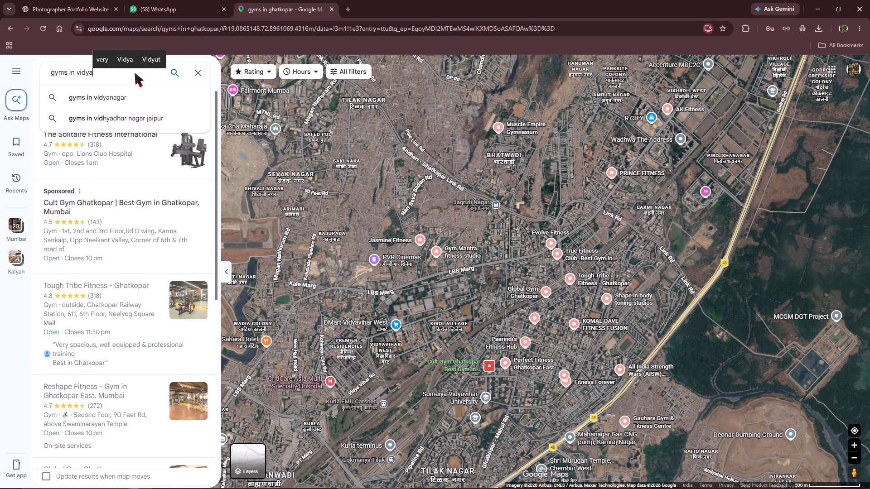
{"action": "type", "text": "vihar"}
{"action": "key", "text": "Return"}
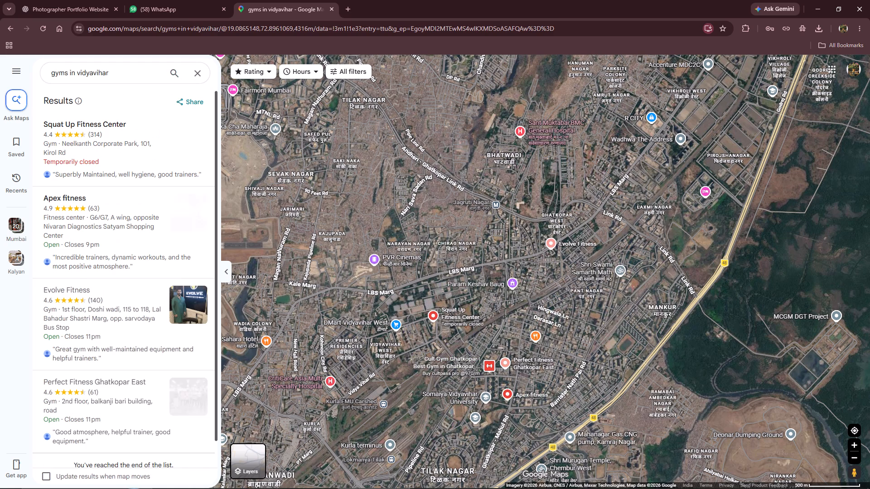
Rerun the Vidyavihar gym search and check the Apex fitness and Evolve Fitness listings for contact details.
{"action": "left_click", "coordinate": [517, 132]}
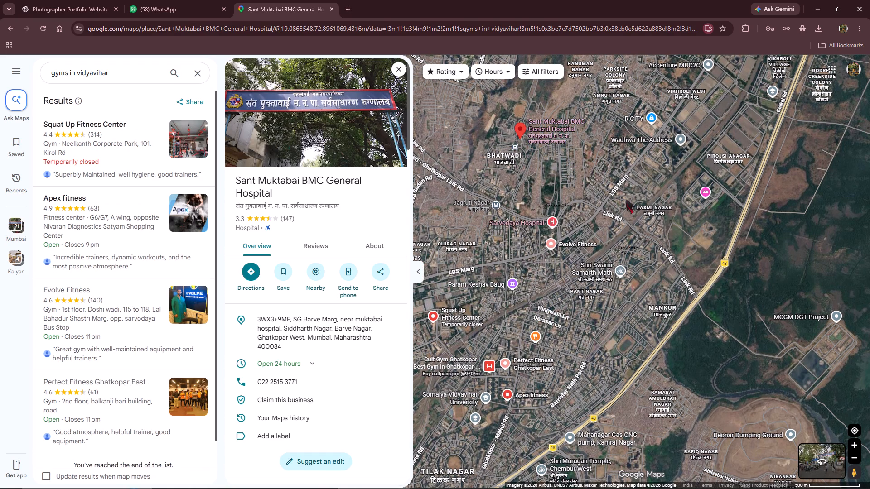
{"action": "left_click", "coordinate": [626, 199]}
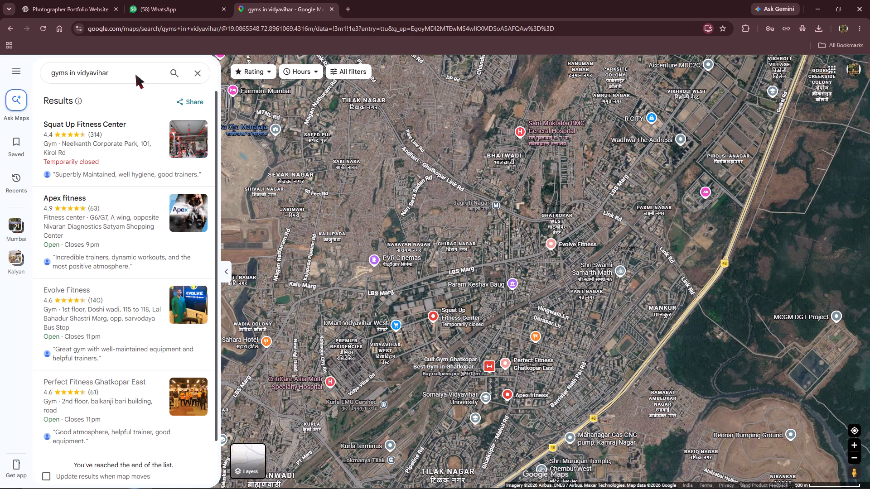
{"action": "left_click", "coordinate": [174, 71]}
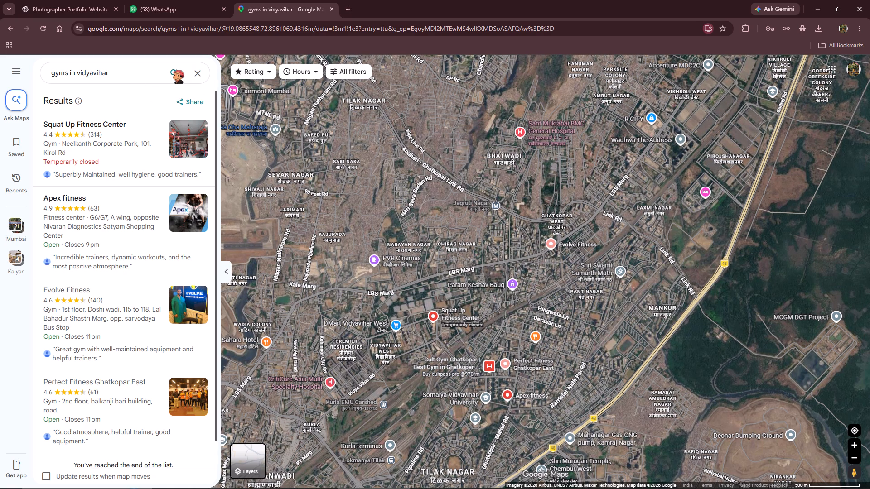
{"action": "left_click", "coordinate": [175, 71]}
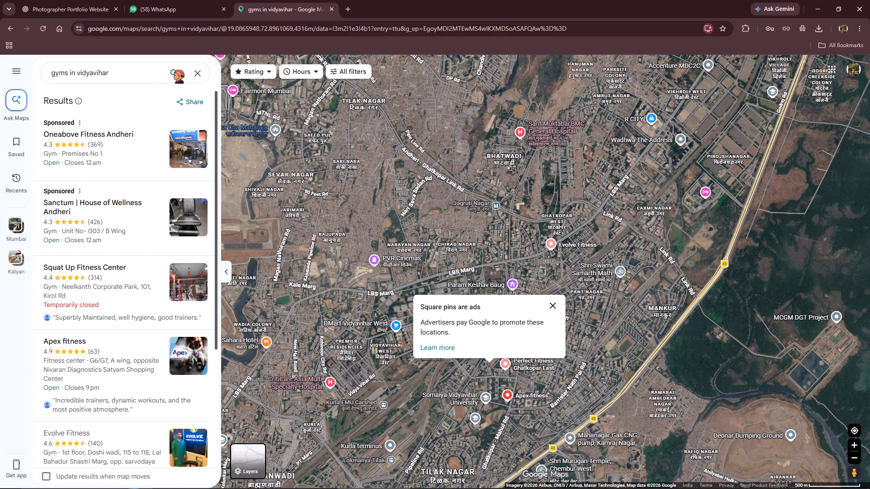
{"action": "left_click", "coordinate": [175, 70]}
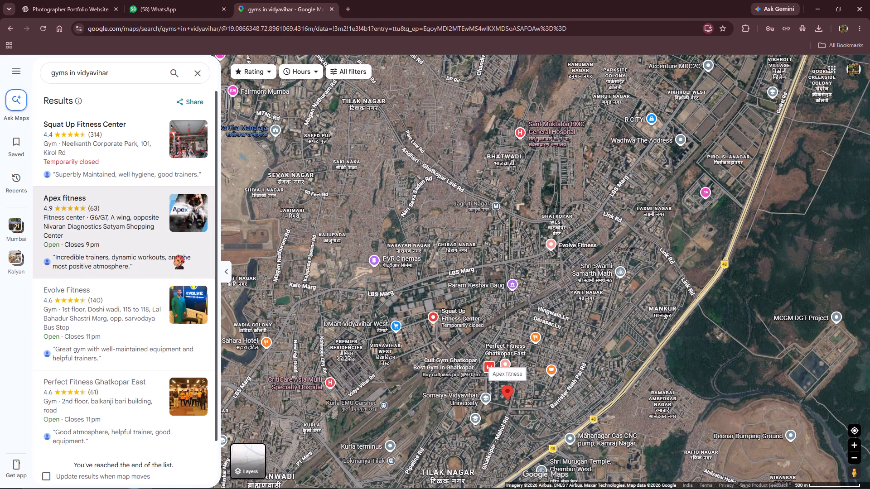
{"action": "left_click", "coordinate": [141, 201]}
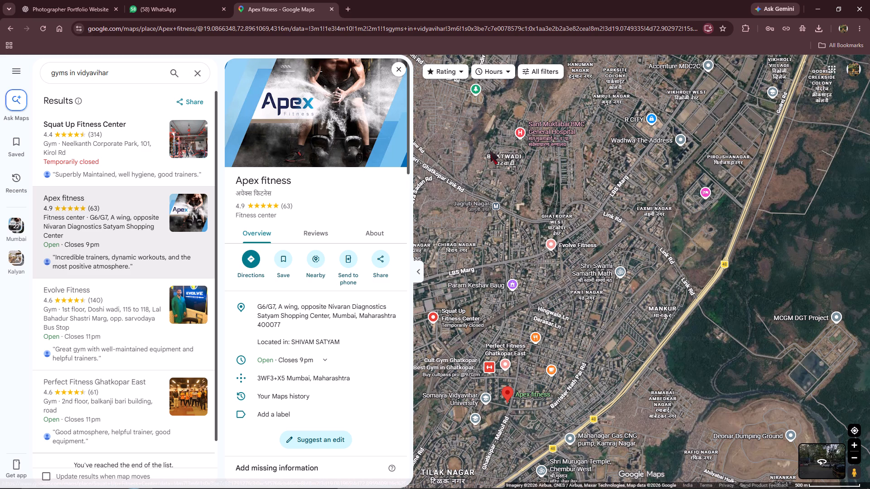
{"action": "left_click", "coordinate": [153, 298]}
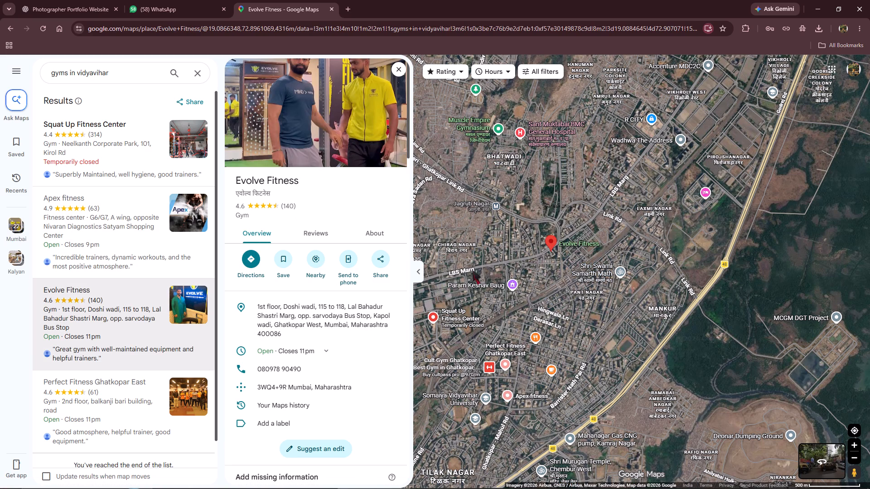
{"action": "left_click", "coordinate": [496, 212]}
Replace the area in the Google Maps search and look for "gyms in kurla".
{"action": "key", "text": "alt+Tab"}
{"action": "key", "text": "alt+Tab"}
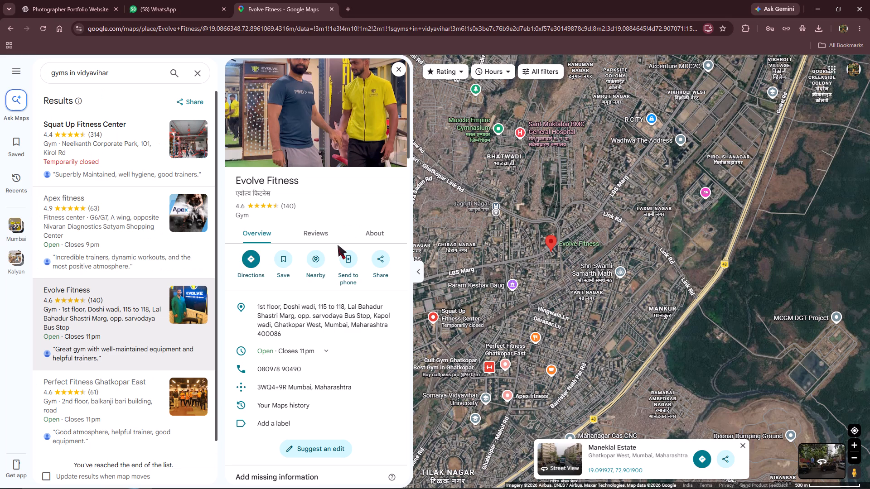
{"action": "left_click", "coordinate": [128, 69]}
{"action": "key", "text": "BackSpace"}
{"action": "key", "text": "BackSpace"}
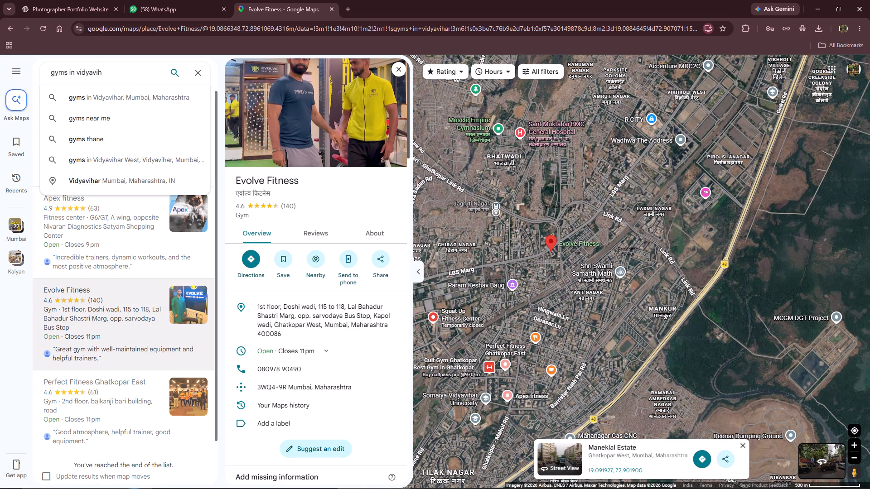
{"action": "key", "text": "BackSpace"}
{"action": "key", "text": "BackSpace"}
{"action": "key", "text": "BackSpace"}
{"action": "key", "text": "BackSpace"}
{"action": "key", "text": "BackSpace"}
{"action": "key", "text": "BackSpace"}
{"action": "key", "text": "BackSpace"}
{"action": "key", "text": "BackSpace"}
{"action": "type", "text": "kj"}
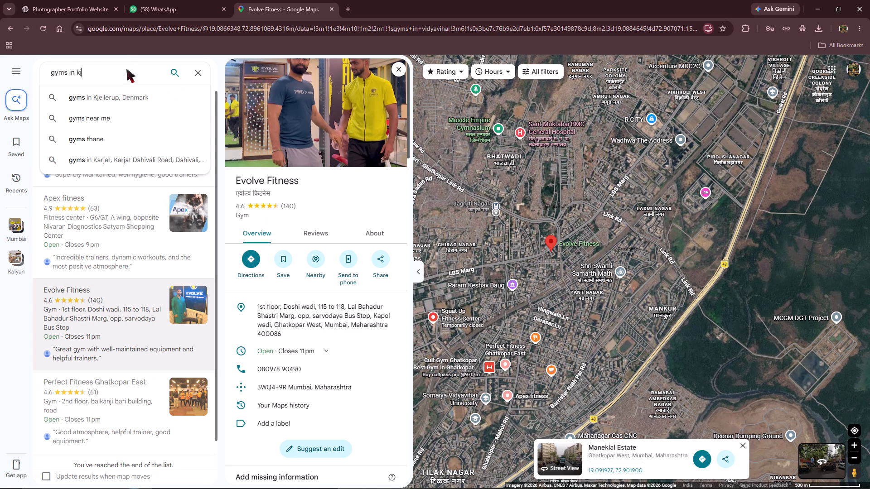
{"action": "key", "text": "BackSpace"}
{"action": "type", "text": "urla"}
{"action": "key", "text": "Return"}
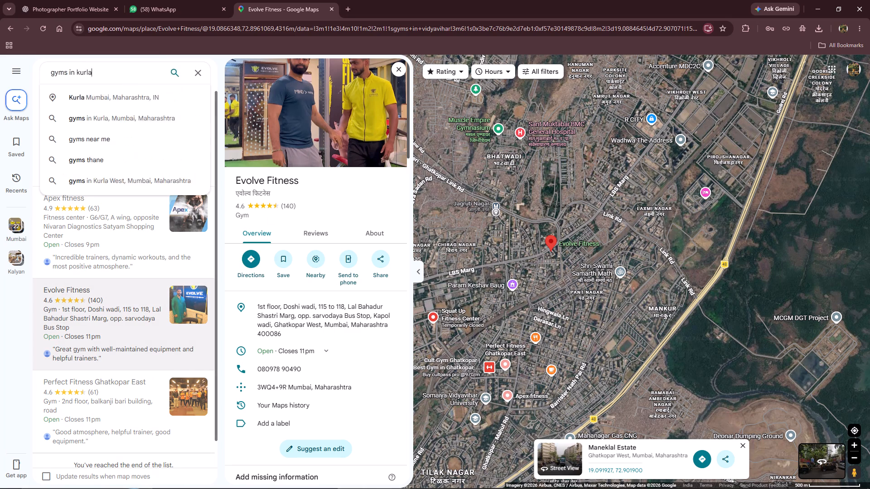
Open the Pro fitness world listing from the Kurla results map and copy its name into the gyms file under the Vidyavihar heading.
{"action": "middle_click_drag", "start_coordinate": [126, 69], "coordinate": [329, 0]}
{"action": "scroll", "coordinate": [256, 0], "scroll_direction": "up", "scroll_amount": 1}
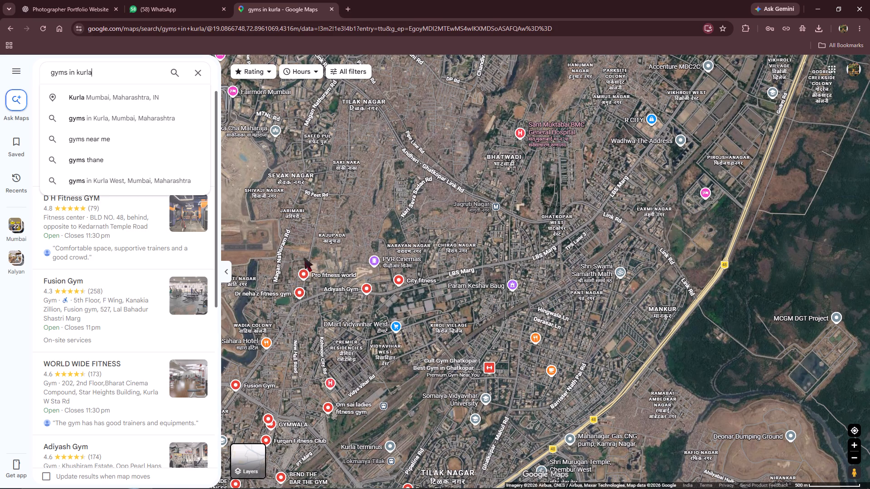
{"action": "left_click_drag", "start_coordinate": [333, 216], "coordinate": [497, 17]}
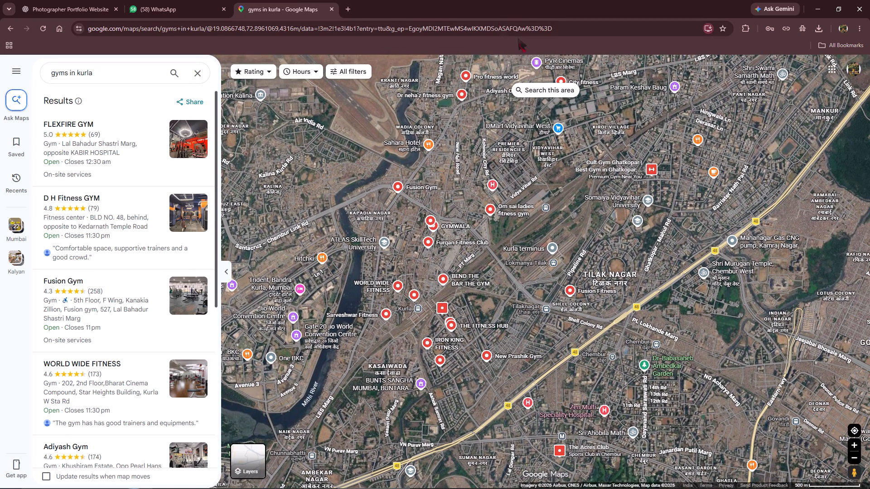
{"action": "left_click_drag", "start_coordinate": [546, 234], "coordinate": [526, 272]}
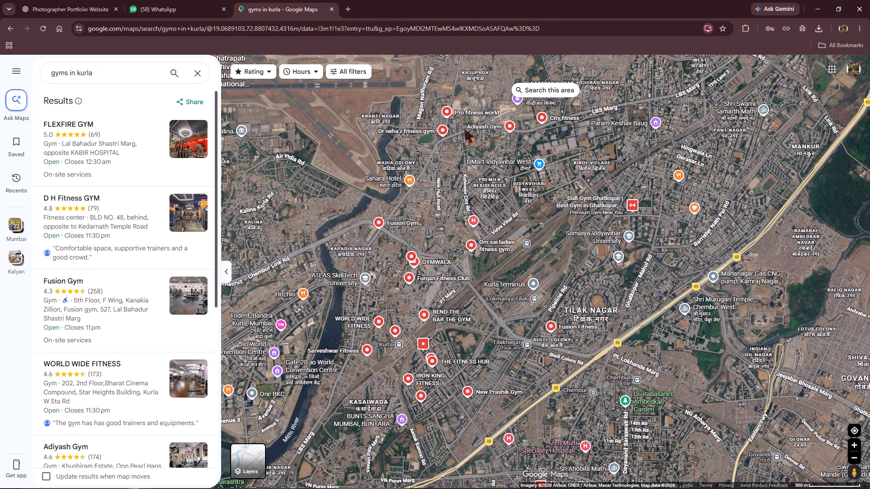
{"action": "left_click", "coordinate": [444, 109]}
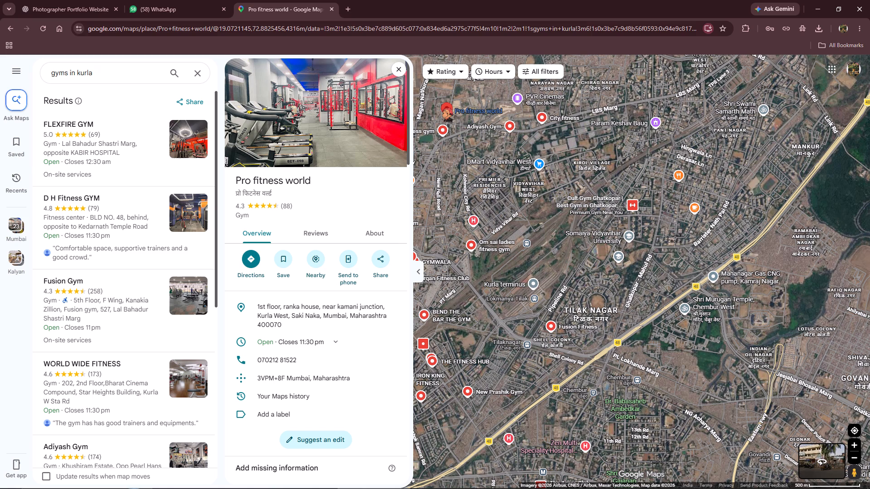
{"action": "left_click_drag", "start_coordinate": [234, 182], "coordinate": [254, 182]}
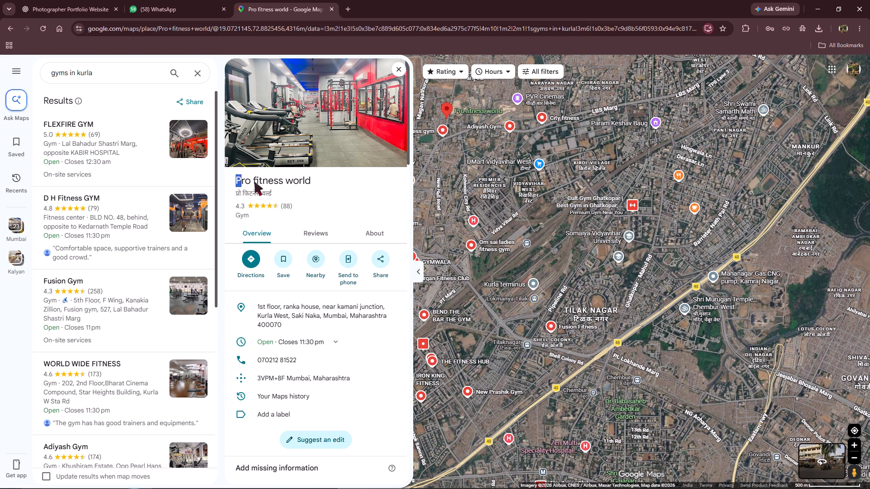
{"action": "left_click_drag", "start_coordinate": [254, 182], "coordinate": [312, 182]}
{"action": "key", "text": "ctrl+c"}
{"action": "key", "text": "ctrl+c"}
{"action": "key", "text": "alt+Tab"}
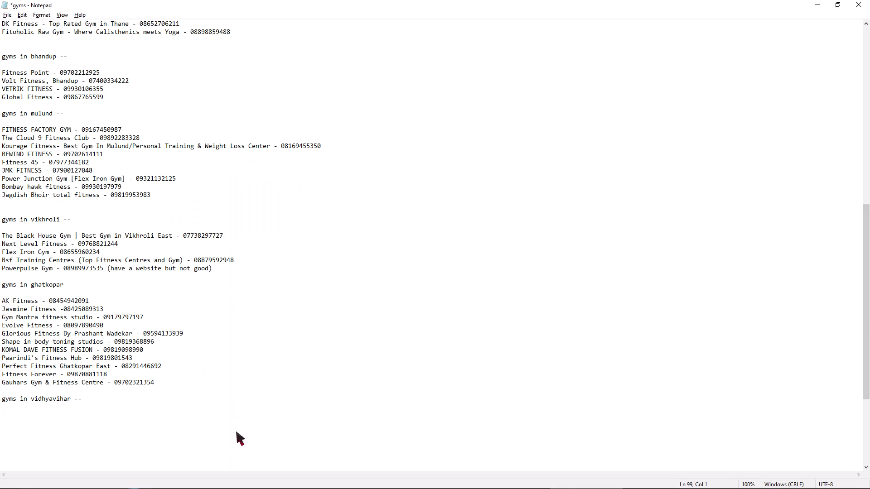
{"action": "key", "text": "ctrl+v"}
Delete the pasted Pro fitness world name and the "gyms in vidhyavihar --" heading from the end of the gyms file.
{"action": "key", "text": "BackSpace"}
{"action": "key", "text": "BackSpace"}
{"action": "key", "text": "BackSpace"}
{"action": "key", "text": "BackSpace"}
{"action": "key", "text": "BackSpace"}
{"action": "key", "text": "BackSpace"}
{"action": "key", "text": "BackSpace"}
{"action": "key", "text": "BackSpace"}
{"action": "key", "text": "BackSpace"}
{"action": "key", "text": "BackSpace"}
{"action": "key", "text": "BackSpace"}
{"action": "key", "text": "BackSpace"}
{"action": "key", "text": "BackSpace"}
{"action": "key", "text": "BackSpace"}
{"action": "key", "text": "BackSpace"}
{"action": "key", "text": "BackSpace"}
{"action": "key", "text": "BackSpace"}
{"action": "key", "text": "BackSpace"}
{"action": "key", "text": "BackSpace"}
{"action": "key", "text": "BackSpace"}
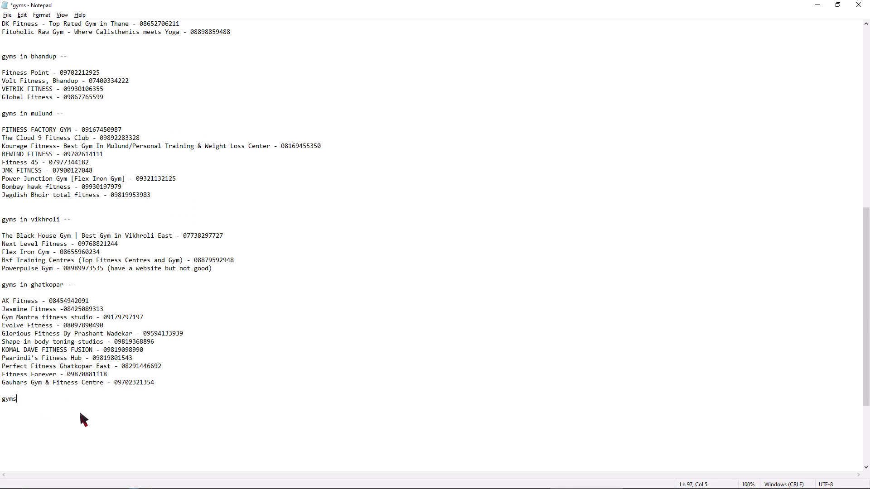
{"action": "key", "text": "BackSpace"}
{"action": "key", "text": "BackSpace"}
Search Google Maps again for "gyms in vidyavihar" and look over the surrounding map for gyms.
{"action": "key", "text": "alt+Tab"}
{"action": "left_click", "coordinate": [104, 73]}
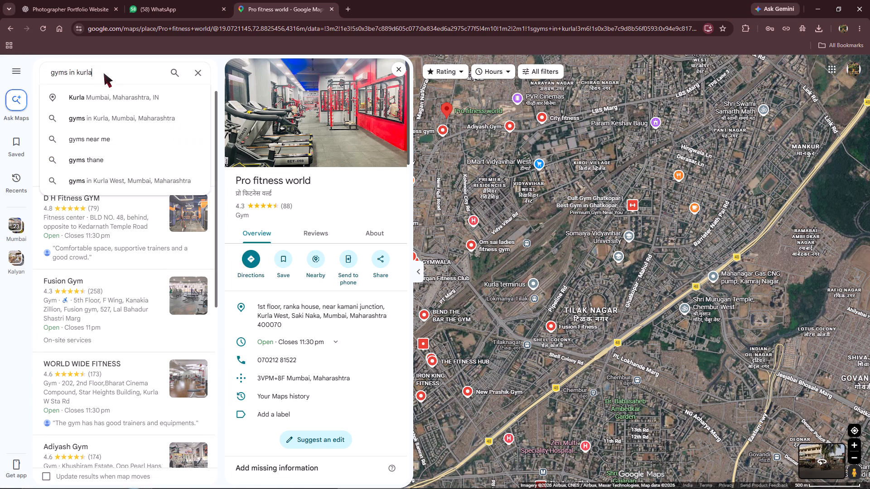
{"action": "key", "text": "BackSpace"}
{"action": "key", "text": "BackSpace"}
{"action": "key", "text": "BackSpace"}
{"action": "key", "text": "BackSpace"}
{"action": "key", "text": "BackSpace"}
{"action": "type", "text": "vid"}
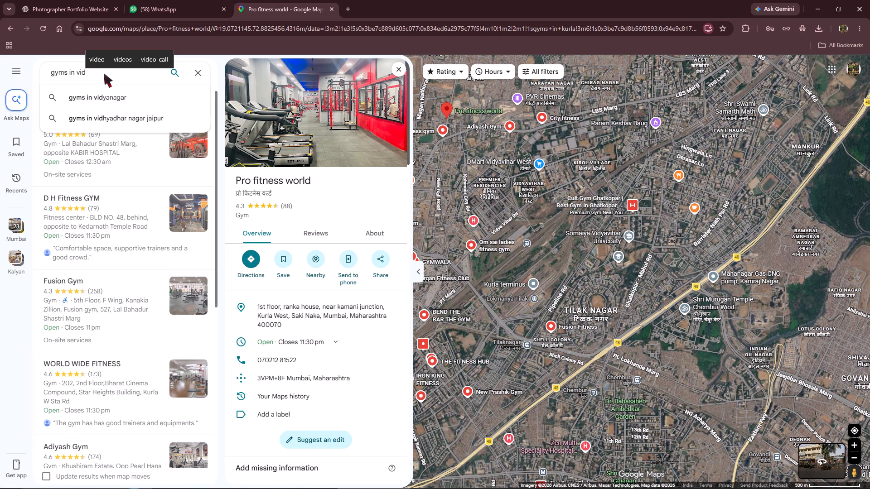
{"action": "type", "text": "yavihar"}
{"action": "key", "text": "Return"}
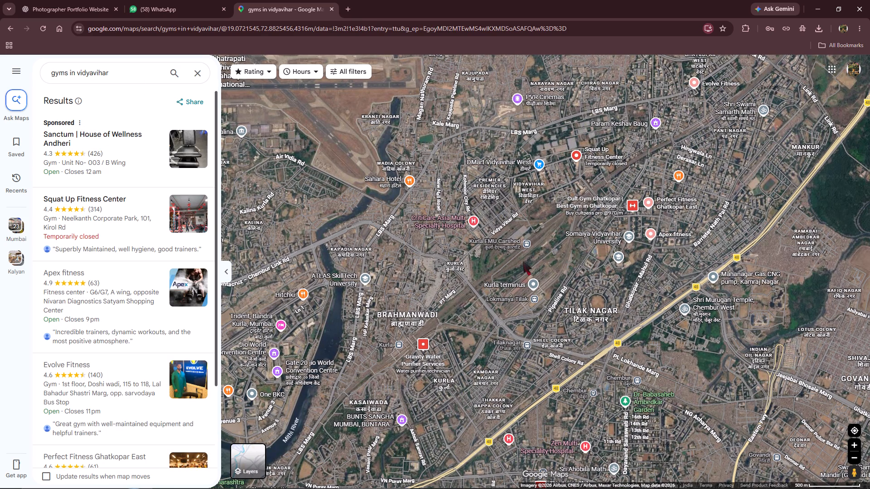
{"action": "left_click_drag", "start_coordinate": [522, 260], "coordinate": [473, 23]}
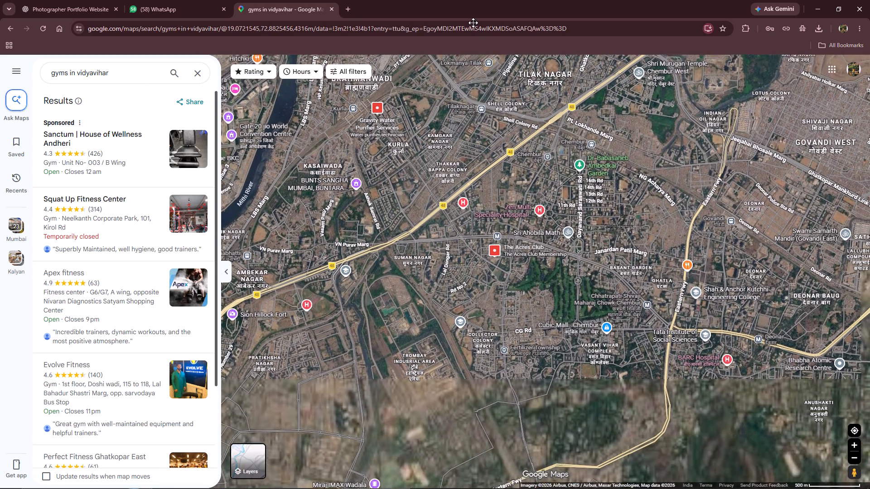
{"action": "left_click_drag", "start_coordinate": [473, 23], "coordinate": [789, 191]}
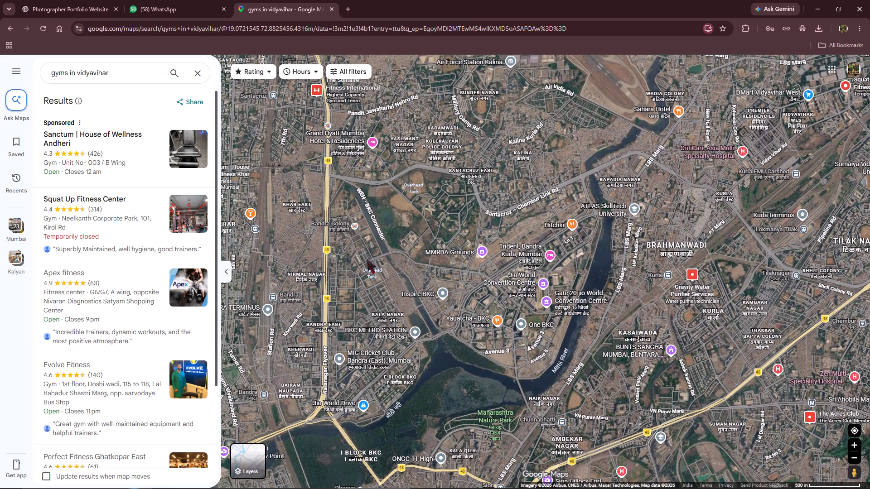
Replace the area in the Google Maps search and look for "gyms in kurla".
{"action": "left_click", "coordinate": [126, 71]}
{"action": "key", "text": "BackSpace"}
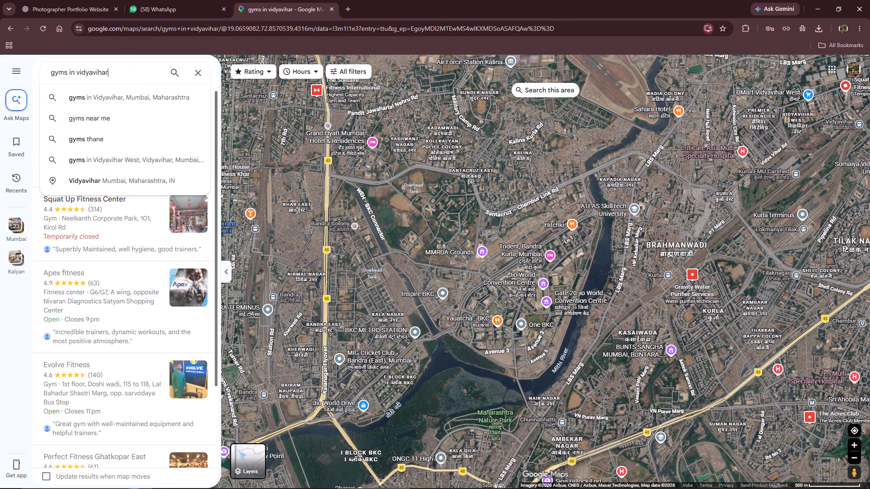
{"action": "key", "text": "BackSpace"}
{"action": "key", "text": "BackSpace"}
{"action": "key", "text": "BackSpace"}
{"action": "key", "text": "BackSpace"}
{"action": "key", "text": "BackSpace"}
{"action": "key", "text": "BackSpace"}
{"action": "key", "text": "BackSpace"}
{"action": "key", "text": "BackSpace"}
{"action": "key", "text": "BackSpace"}
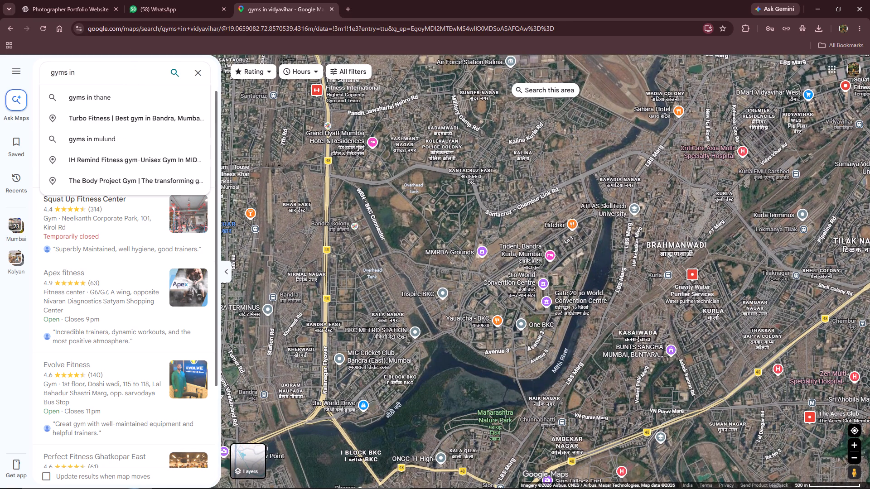
{"action": "type", "text": "kurla"}
{"action": "key", "text": "Return"}
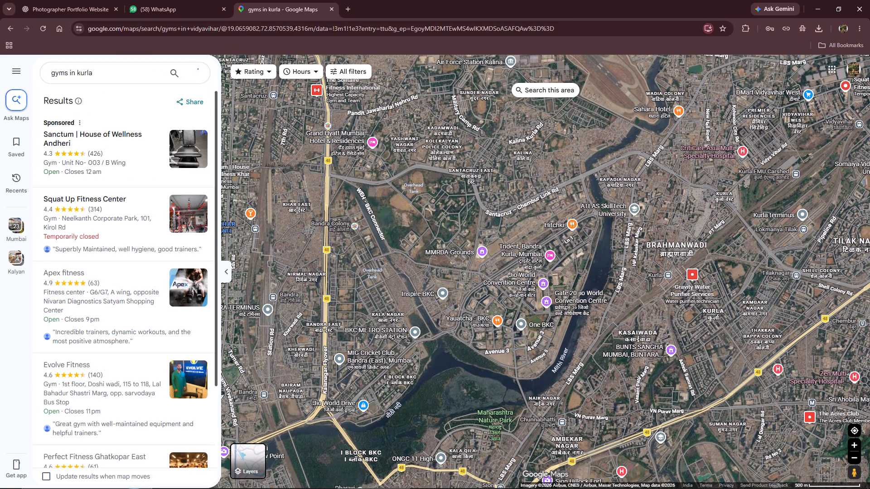
Add the heading "gyms in kurla --" below the Ghatkopar list in the gyms file, followed by a blank line.
{"action": "key", "text": "alt+Tab"}
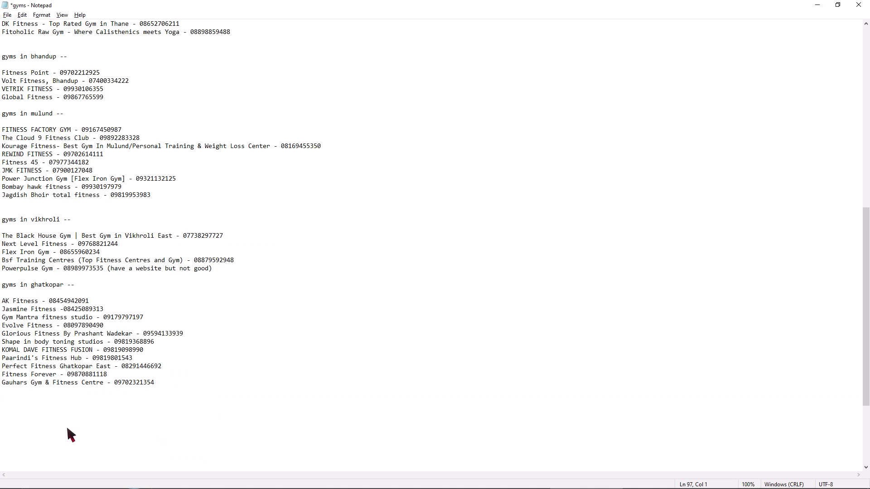
{"action": "type", "text": "gyms in kurla --"}
{"action": "key", "text": "Return"}
{"action": "key", "text": "Return"}
Check the City fitness and Adiyash Gym listings, and enter the name Dr neha'z fitness gym with a trailing dash under the Kurla heading.
{"action": "key", "text": "alt+Tab"}
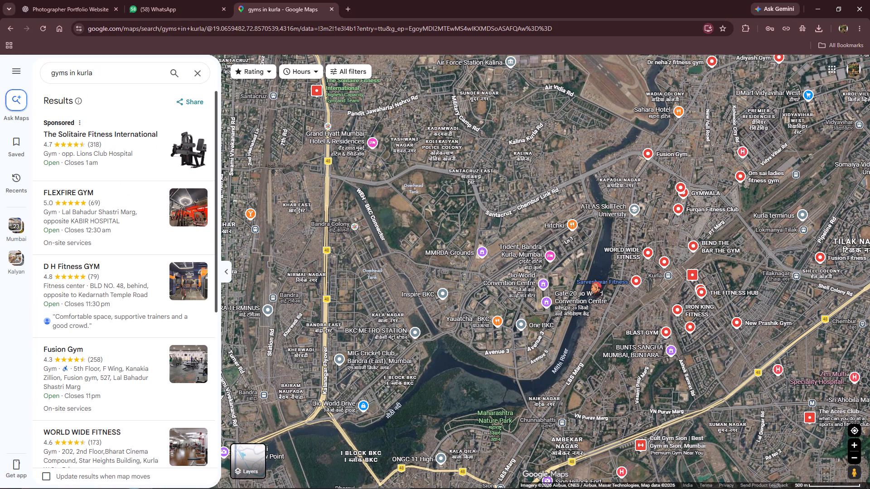
{"action": "left_click_drag", "start_coordinate": [592, 283], "coordinate": [327, 346]}
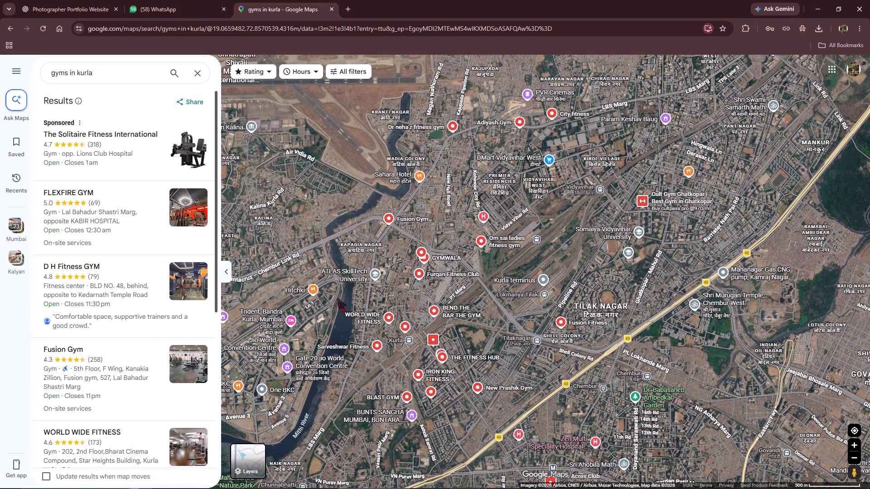
{"action": "left_click", "coordinate": [556, 115]}
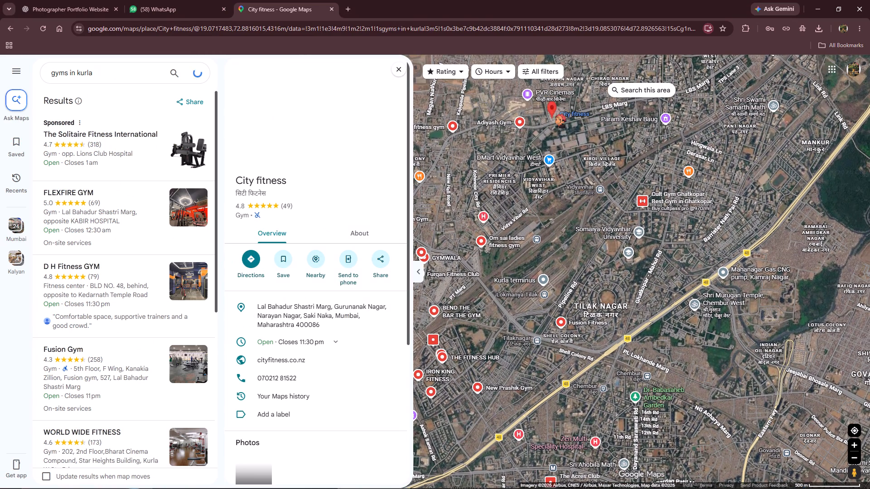
{"action": "left_click", "coordinate": [516, 119]}
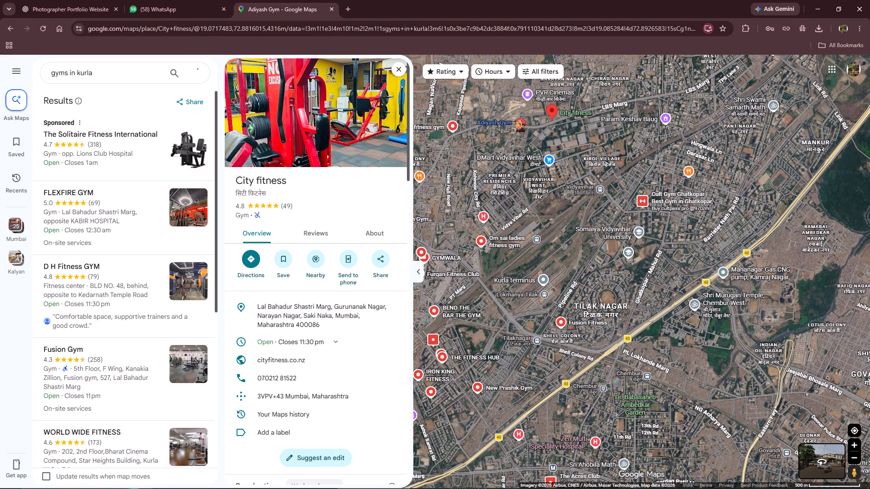
{"action": "left_click", "coordinate": [448, 126]}
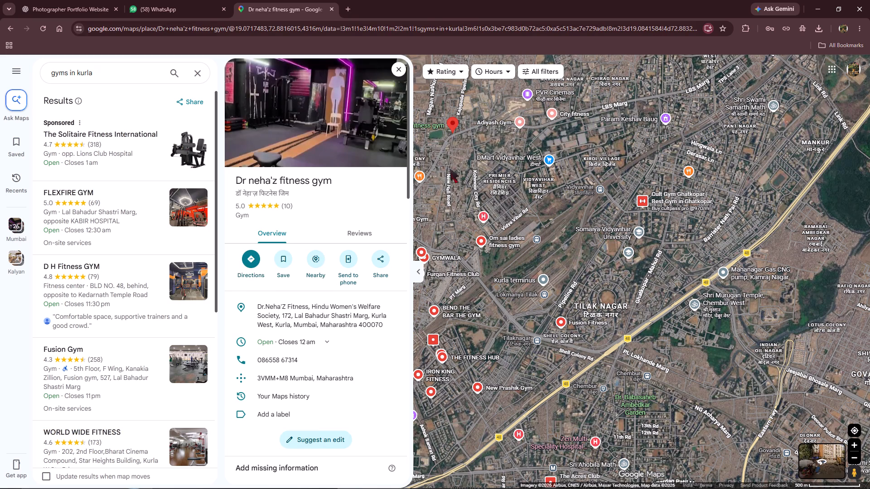
{"action": "left_click_drag", "start_coordinate": [452, 170], "coordinate": [504, 109]}
{"action": "left_click_drag", "start_coordinate": [232, 183], "coordinate": [354, 183]}
{"action": "key", "text": "ctrl+c"}
{"action": "key", "text": "ctrl+c"}
{"action": "key", "text": "alt+Tab"}
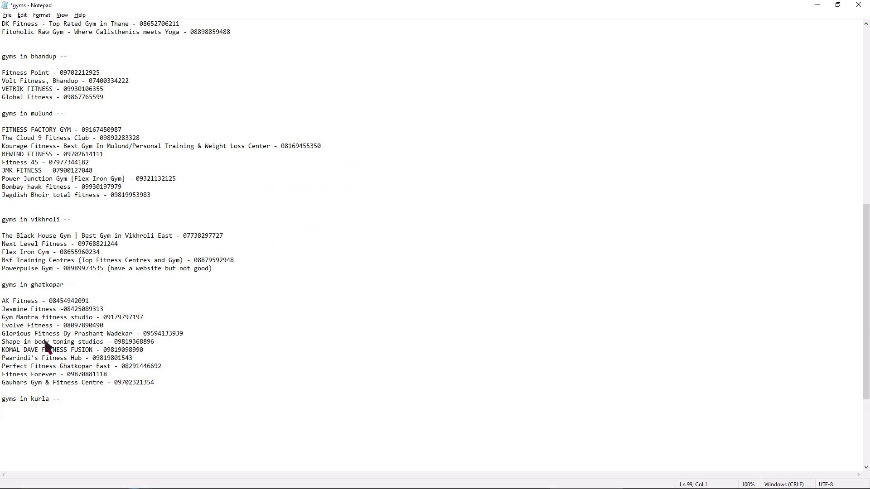
{"action": "key", "text": "ctrl+v"}
{"action": "key", "text": "ctrl+b"}
{"action": "key", "text": "space"}
{"action": "type", "text": "-"}
{"action": "key", "text": "space"}
Copy the phone number from the Dr neha'z fitness gym listing into its entry in the gyms file and start a new line.
{"action": "key", "text": "alt+Tab"}
{"action": "left_click", "coordinate": [298, 358]}
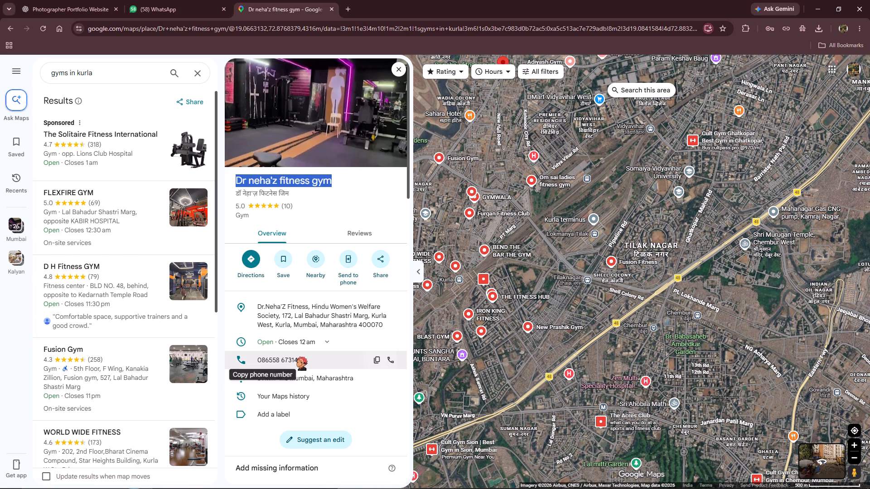
{"action": "key", "text": "alt+Tab"}
{"action": "key", "text": "ctrl+v"}
{"action": "key", "text": "Return"}
Open the Om sai ladies fitness gym listing in Google Maps and review the website it links to.
{"action": "key", "text": "alt+Tab"}
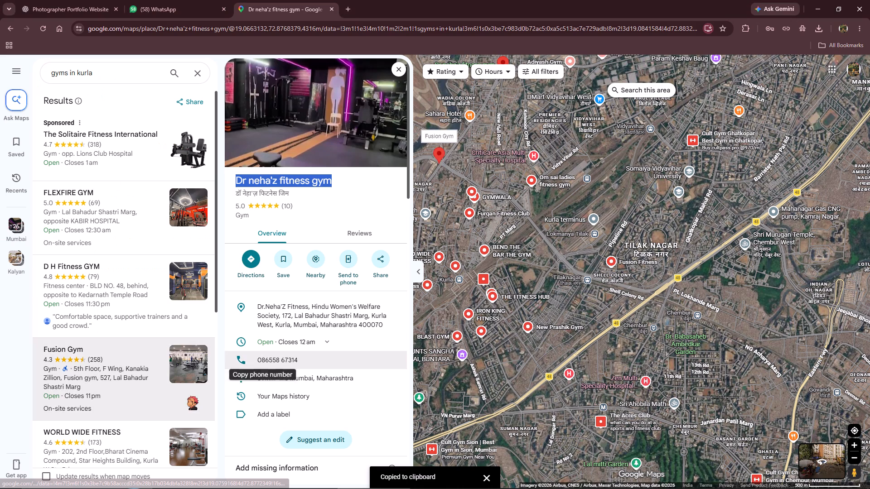
{"action": "scroll", "coordinate": [591, 152], "scroll_direction": "up", "scroll_amount": 2}
{"action": "scroll", "coordinate": [564, 181], "scroll_direction": "down", "scroll_amount": 2, "text": "ctrl"}
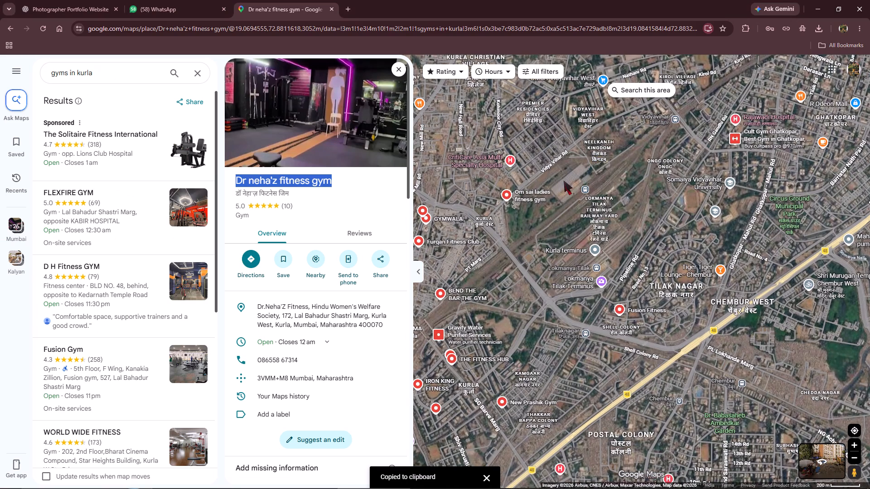
{"action": "scroll", "coordinate": [564, 181], "scroll_direction": "up", "scroll_amount": 1, "text": "ctrl"}
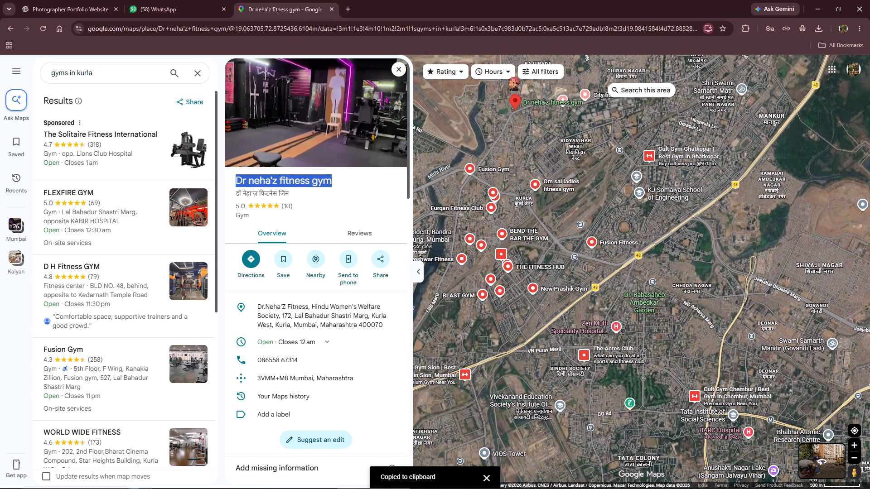
{"action": "left_click", "coordinate": [536, 187]}
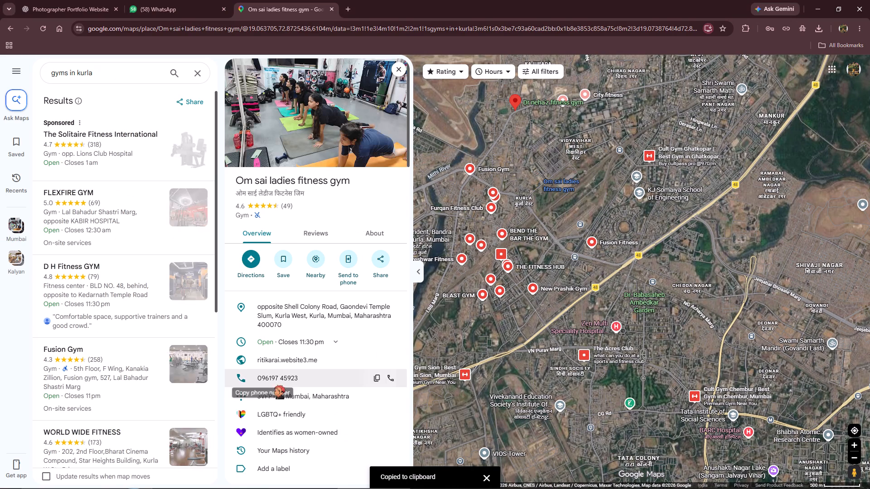
{"action": "left_click", "coordinate": [308, 359]}
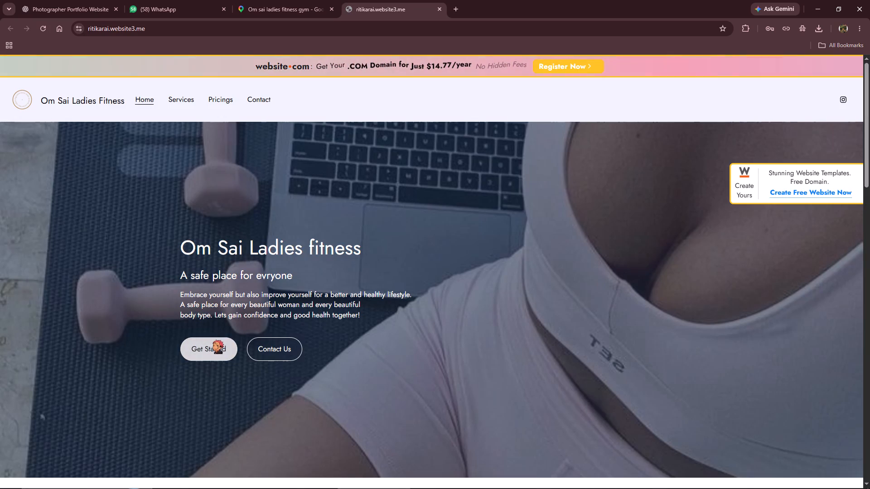
{"action": "scroll", "coordinate": [406, 266], "scroll_direction": "down", "scroll_amount": 5}
{"action": "scroll", "coordinate": [407, 266], "scroll_direction": "up", "scroll_amount": 4}
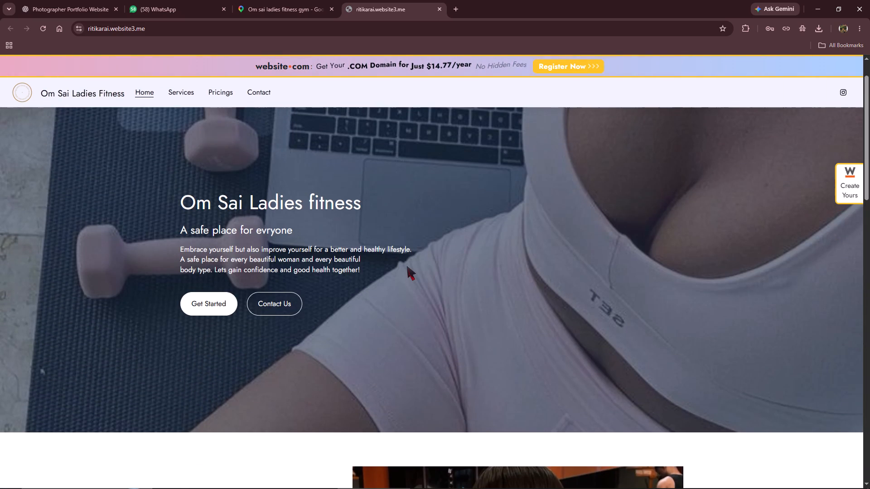
{"action": "scroll", "coordinate": [407, 266], "scroll_direction": "down", "scroll_amount": 15}
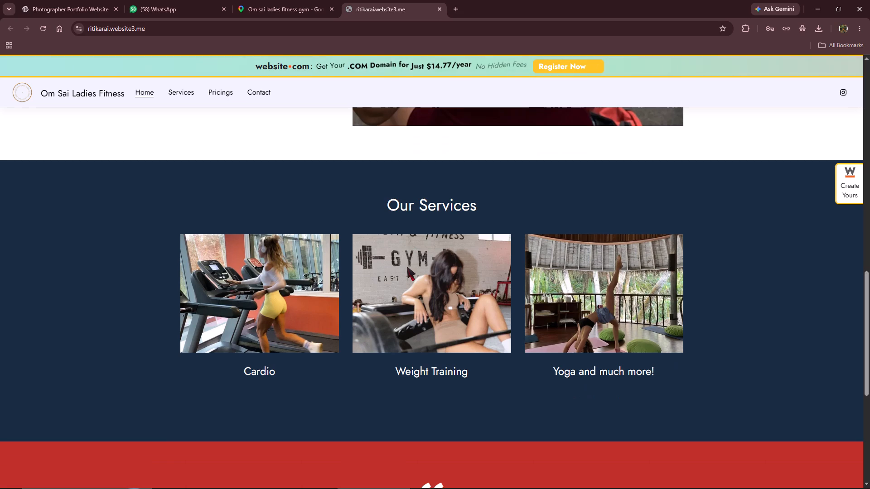
{"action": "scroll", "coordinate": [407, 267], "scroll_direction": "down", "scroll_amount": 7}
{"action": "scroll", "coordinate": [407, 267], "scroll_direction": "up", "scroll_amount": 6}
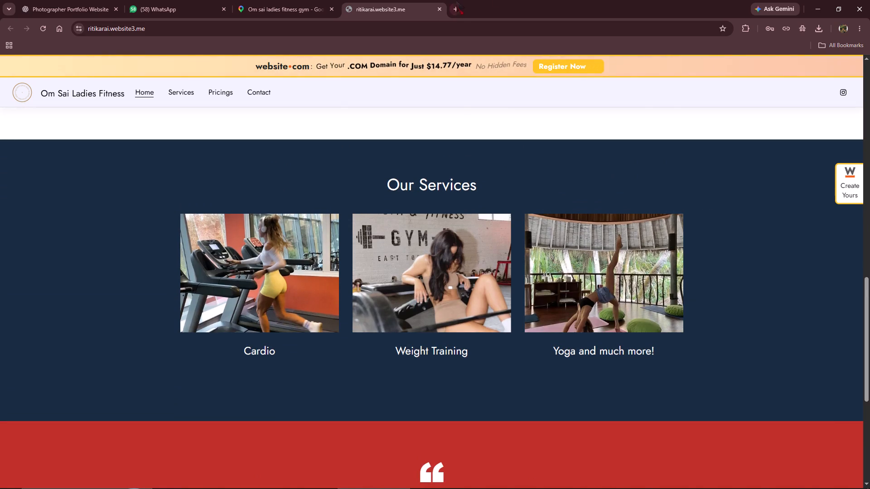
Close the gym's website and enter the name Om sai ladies fitness gym with a trailing dash under the Kurla heading in the gyms file.
{"action": "left_click", "coordinate": [439, 8]}
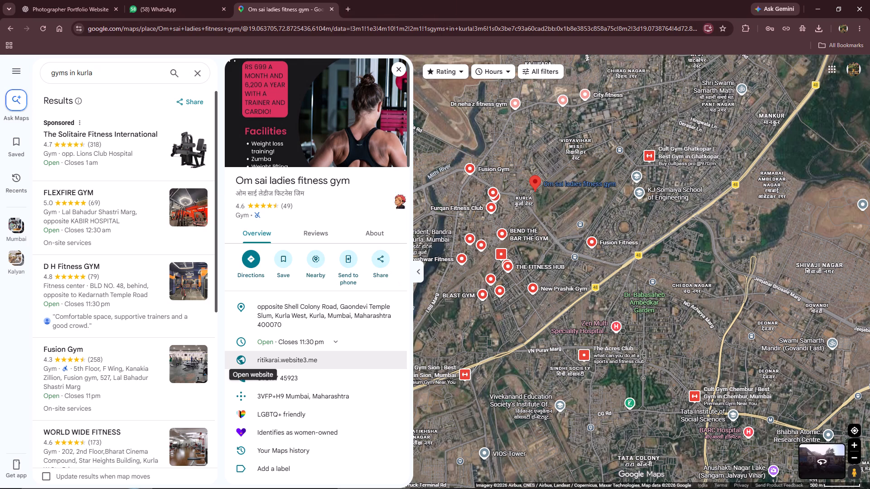
{"action": "left_click_drag", "start_coordinate": [227, 178], "coordinate": [352, 183]}
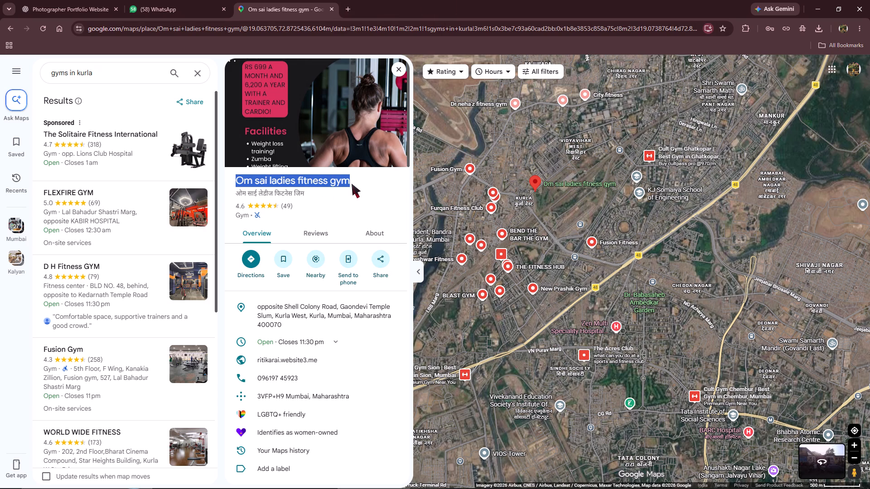
{"action": "key", "text": "ctrl+c"}
{"action": "key", "text": "ctrl+c"}
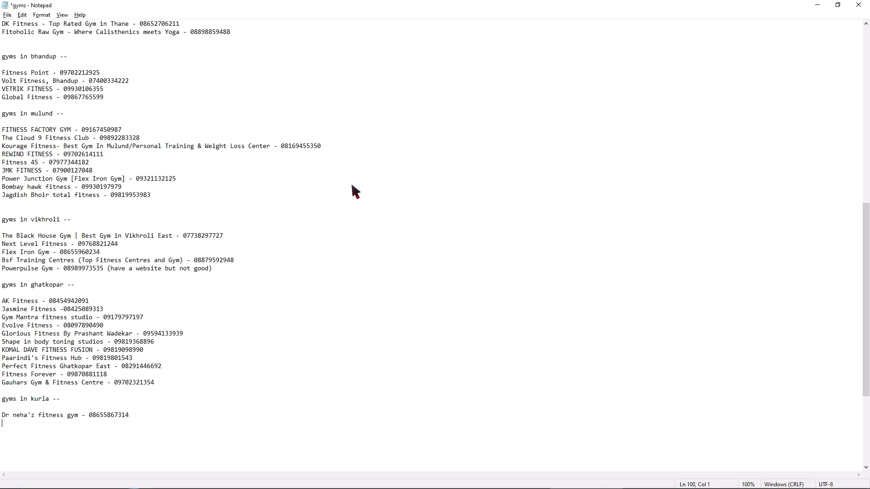
{"action": "key", "text": "alt+Tab"}
{"action": "key", "text": "alt+Tab"}
{"action": "key", "text": "ctrl+v"}
{"action": "key", "text": "space"}
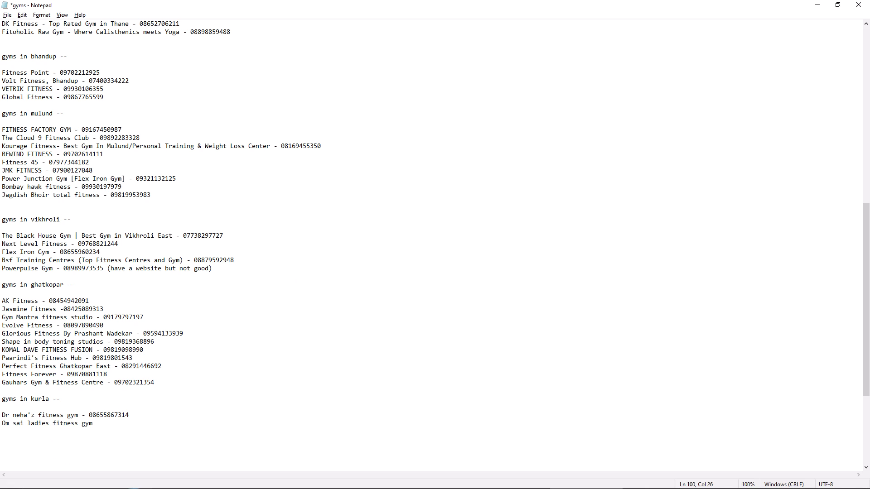
{"action": "type", "text": "-"}
{"action": "key", "text": "space"}
Copy the phone number from the Om sai ladies fitness gym listing into its entry in the gyms file and start a new line.
{"action": "key", "text": "alt+Tab"}
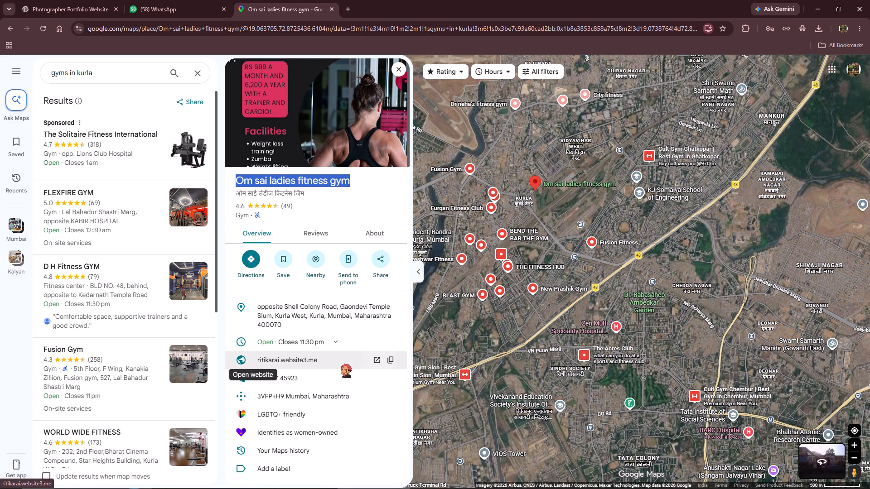
{"action": "left_click", "coordinate": [333, 375]}
{"action": "key", "text": "alt+Tab"}
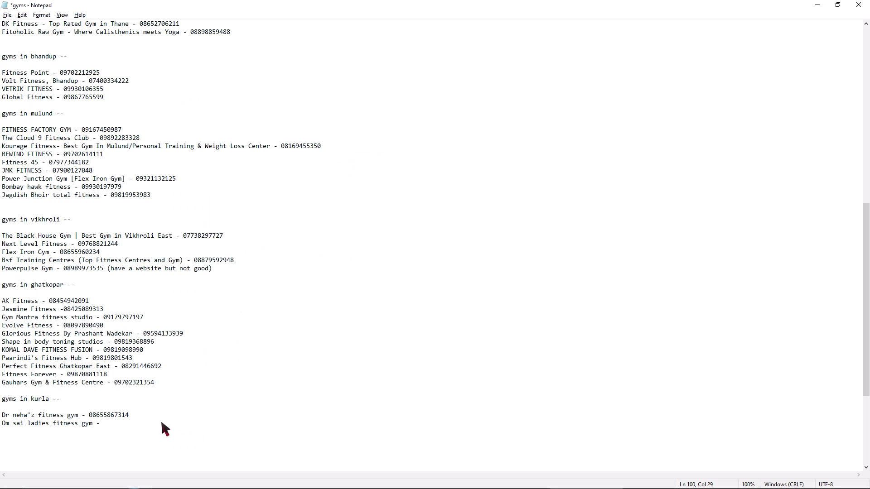
{"action": "key", "text": "ctrl+v"}
{"action": "key", "text": "Return"}
Add the note "WEAK WEBSITE" after the phone number in the Om sai ladies fitness gym entry and start a new line.
{"action": "key", "text": "alt+Tab"}
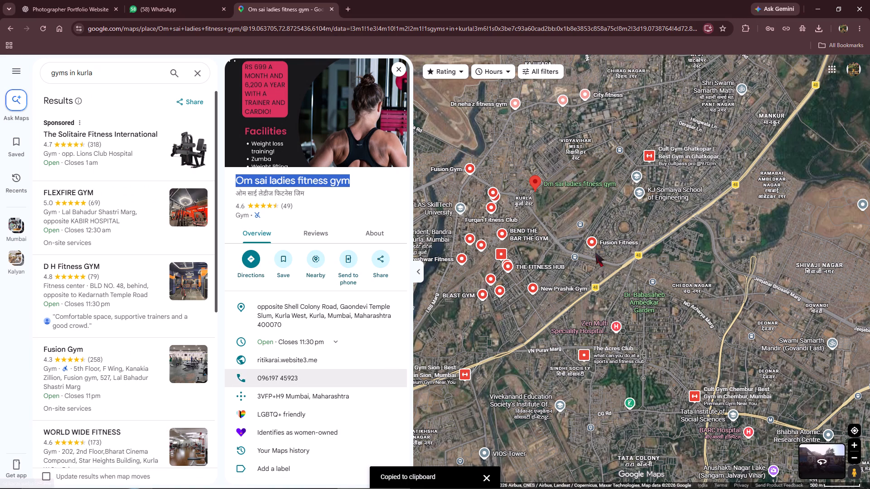
{"action": "key", "text": "alt+Tab"}
{"action": "left_click", "coordinate": [191, 419]}
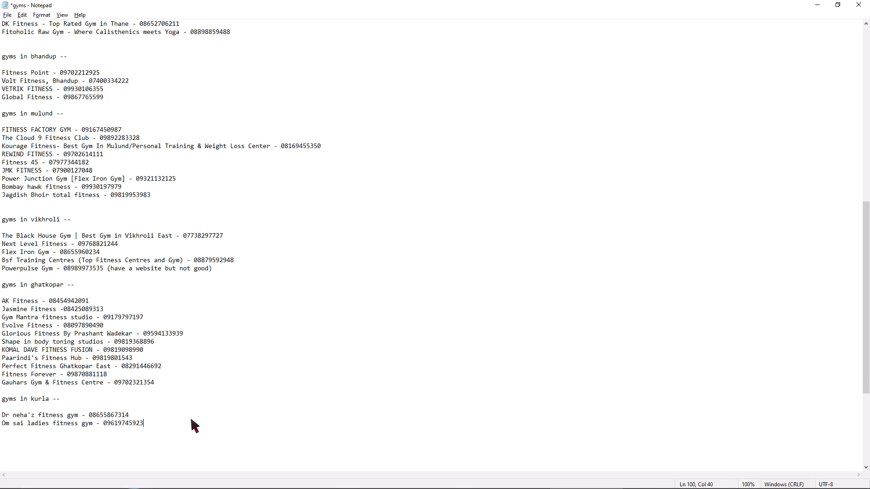
{"action": "key", "text": "space"}
{"action": "type", "text": "WEAK WEBSTE"}
{"action": "key", "text": "BackSpace"}
{"action": "key", "text": "BackSpace"}
{"action": "key", "text": "BackSpace"}
{"action": "type", "text": "SITE"}
{"action": "key", "text": "Return"}
Open the Fusion Gym listing in Google Maps, review its linktr.ee page and free trial session form, and close both pages.
{"action": "key", "text": "alt+Tab"}
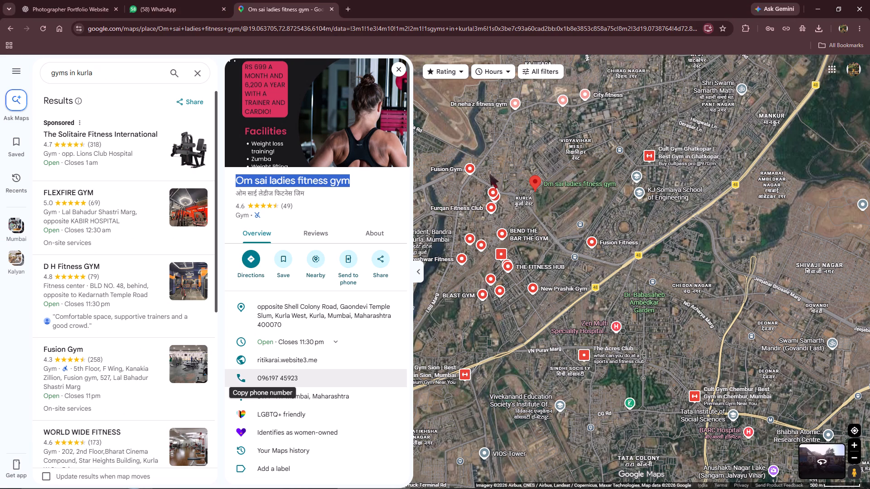
{"action": "left_click", "coordinate": [466, 167]}
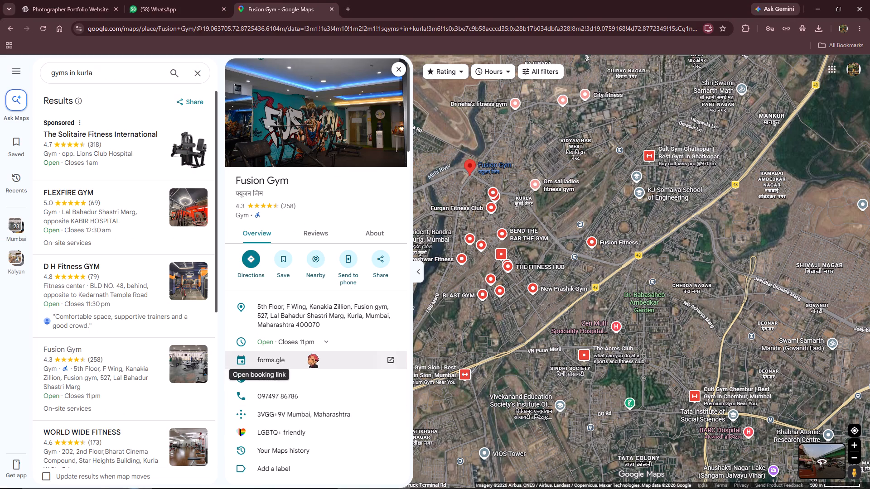
{"action": "left_click", "coordinate": [269, 379]}
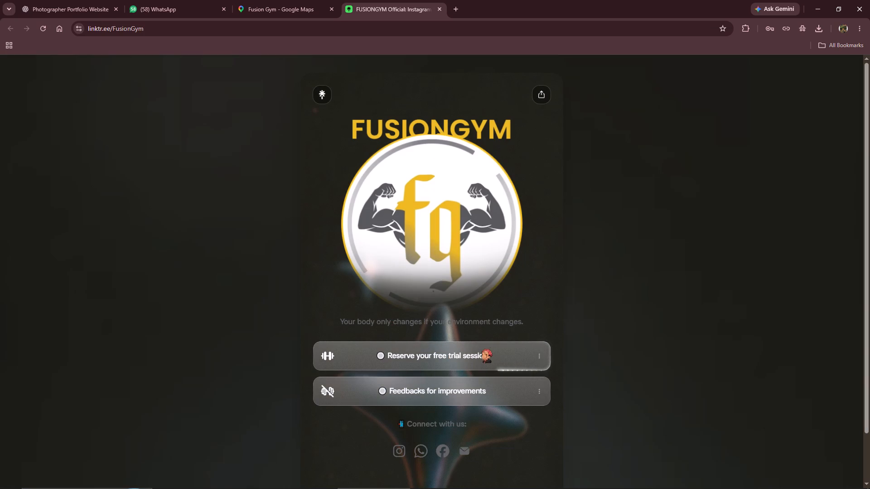
{"action": "scroll", "coordinate": [364, 273], "scroll_direction": "down", "scroll_amount": 7}
{"action": "scroll", "coordinate": [401, 273], "scroll_direction": "up", "scroll_amount": 4}
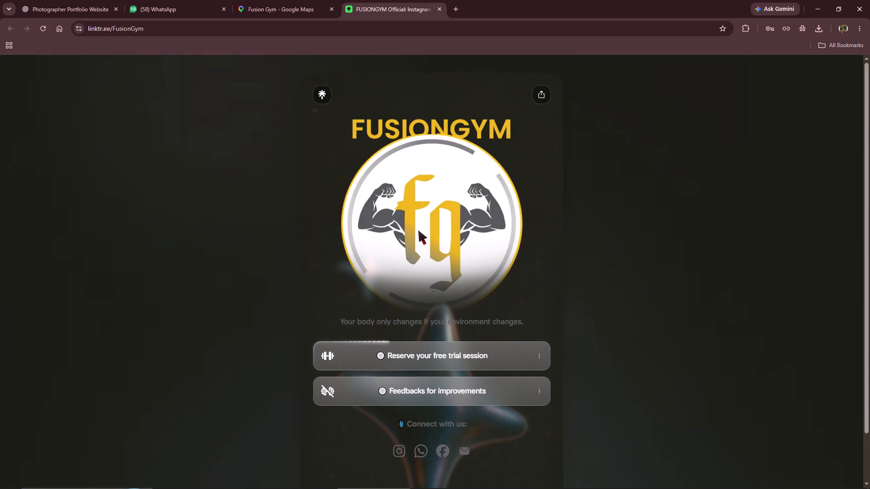
{"action": "left_click", "coordinate": [411, 359]}
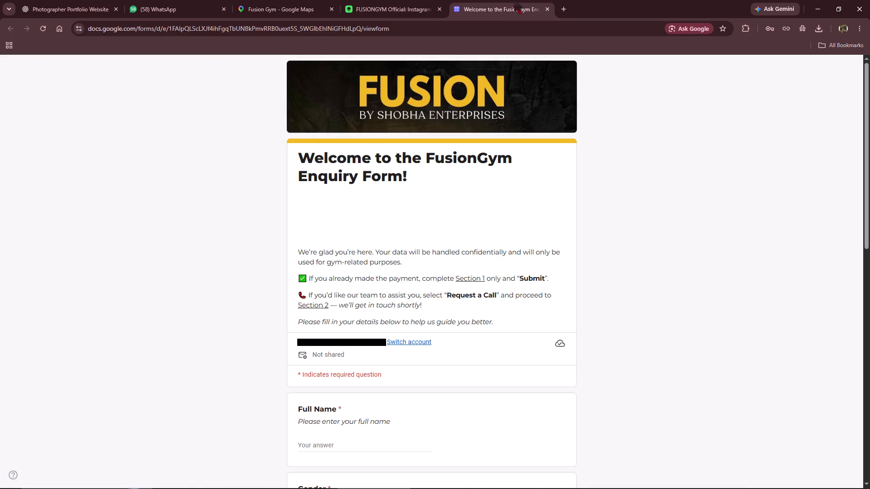
{"action": "left_click", "coordinate": [549, 9]}
{"action": "left_click", "coordinate": [437, 7]}
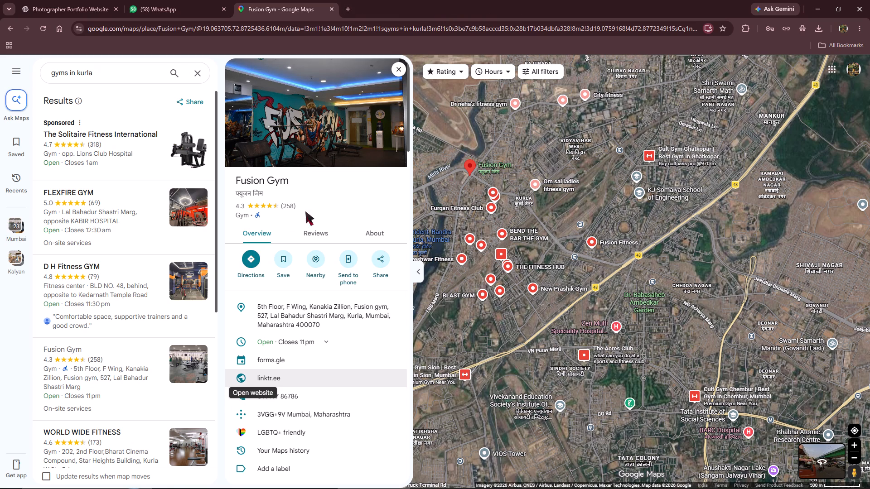
Copy the name Fusion Gym from its listing into the line below the Om sai ladies fitness gym entry in the gyms file.
{"action": "left_click_drag", "start_coordinate": [233, 179], "coordinate": [311, 183]}
{"action": "key", "text": "ctrl+c"}
{"action": "key", "text": "ctrl+c"}
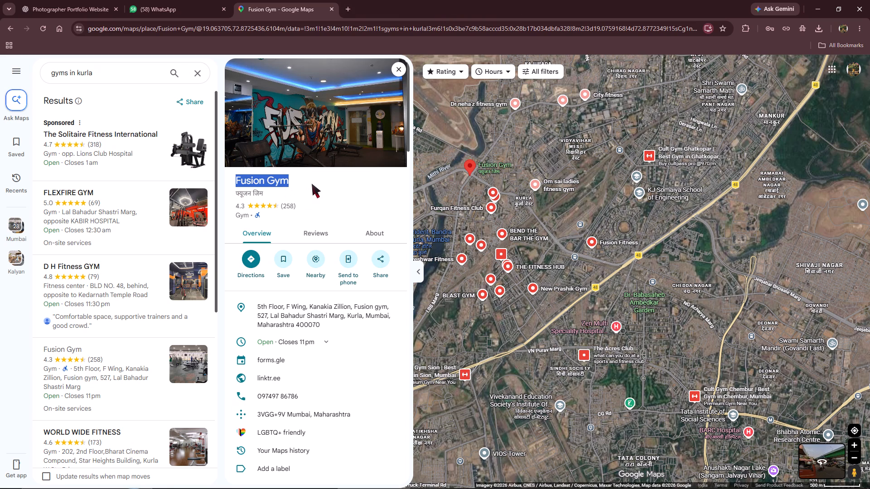
{"action": "key", "text": "Tab"}
{"action": "key", "text": "alt+Tab"}
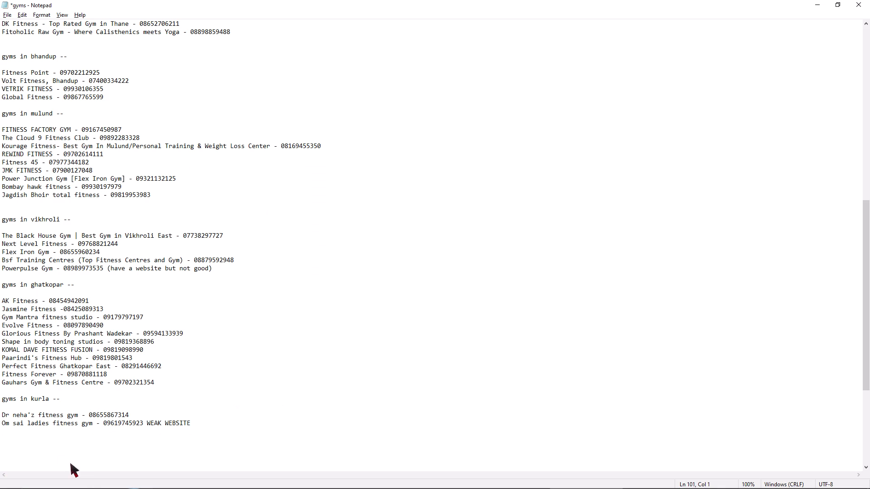
{"action": "key", "text": "ctrl+v"}
{"action": "type", "text": "-"}
{"action": "key", "text": "space"}
{"action": "key", "text": "BackSpace"}
{"action": "key", "text": "BackSpace"}
{"action": "key", "text": "space"}
Add a dash and the phone number copied from the Fusion Gym listing to its entry in the gyms file.
{"action": "key", "text": "alt+Tab"}
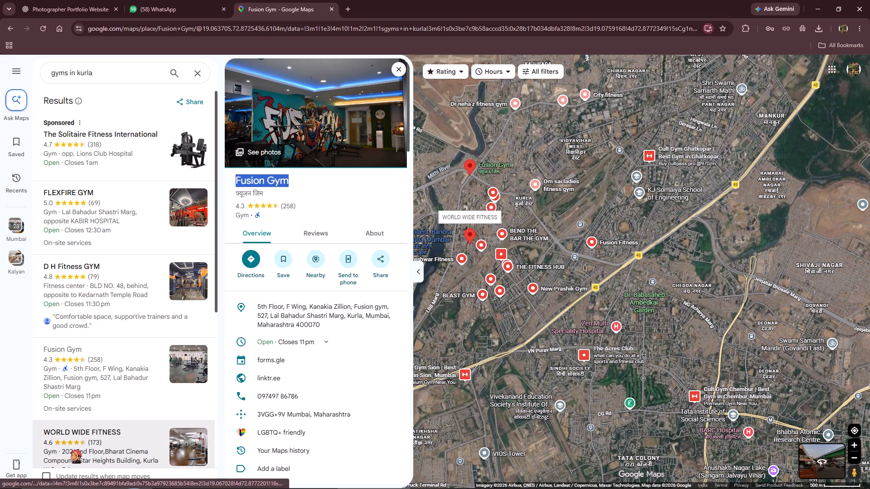
{"action": "left_click", "coordinate": [307, 395]}
{"action": "key", "text": "alt+Tab"}
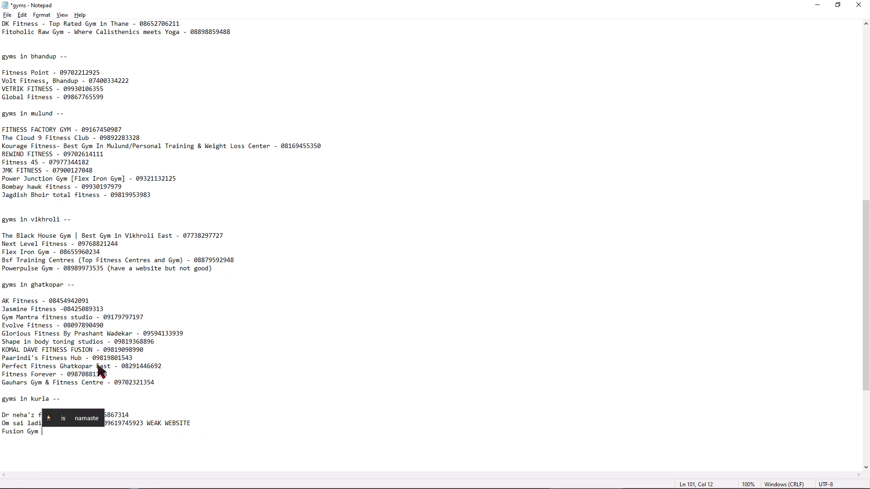
{"action": "type", "text": "-"}
{"action": "key", "text": "space"}
{"action": "key", "text": "ctrl+v"}
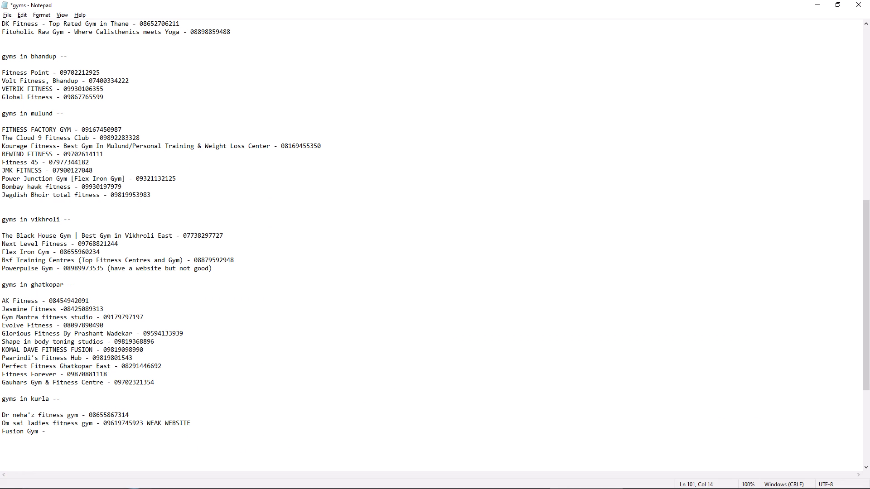
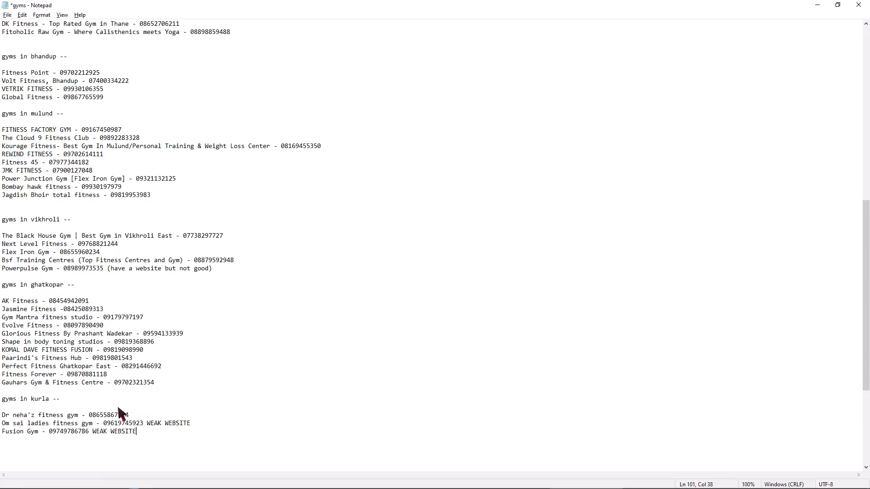
Start a new line below the Fusion Gym entry in the gyms file.
{"action": "key", "text": "Return"}
Open the FLEXFIRE GYM listing in Google Maps, review its flexfire-gym.grexa.site website, and close that page.
{"action": "key", "text": "alt+Tab"}
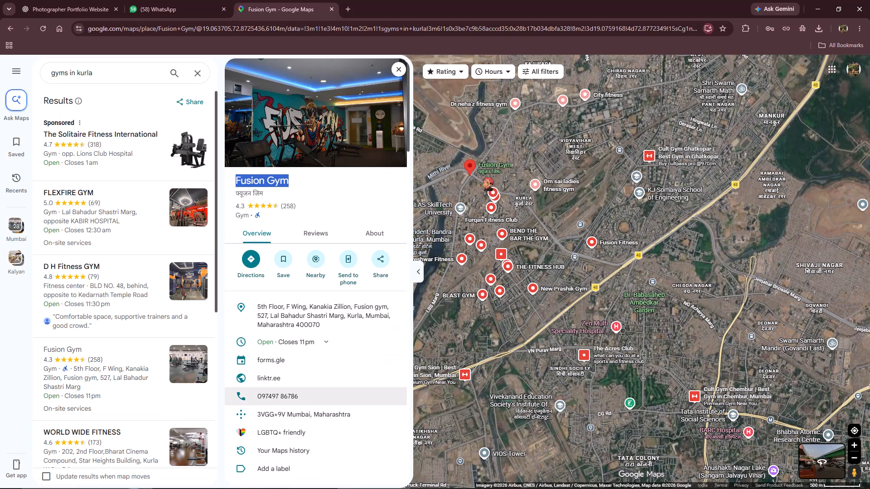
{"action": "left_click", "coordinate": [491, 192]}
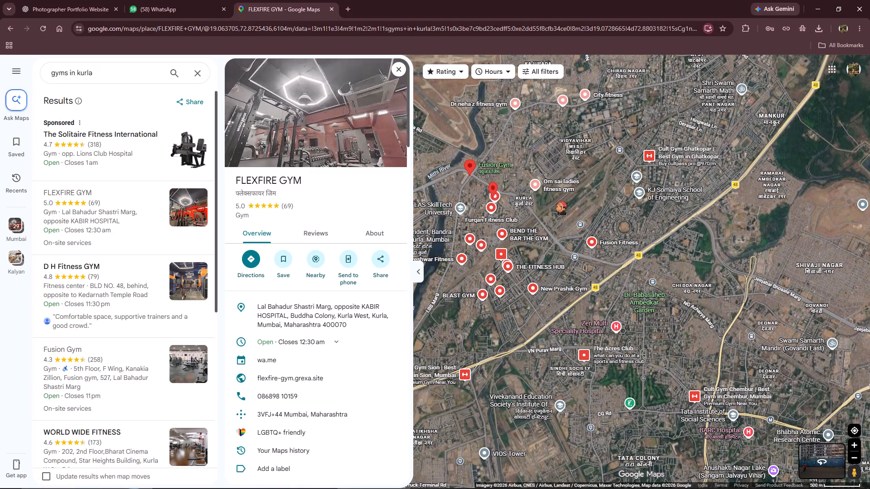
{"action": "left_click", "coordinate": [291, 375]}
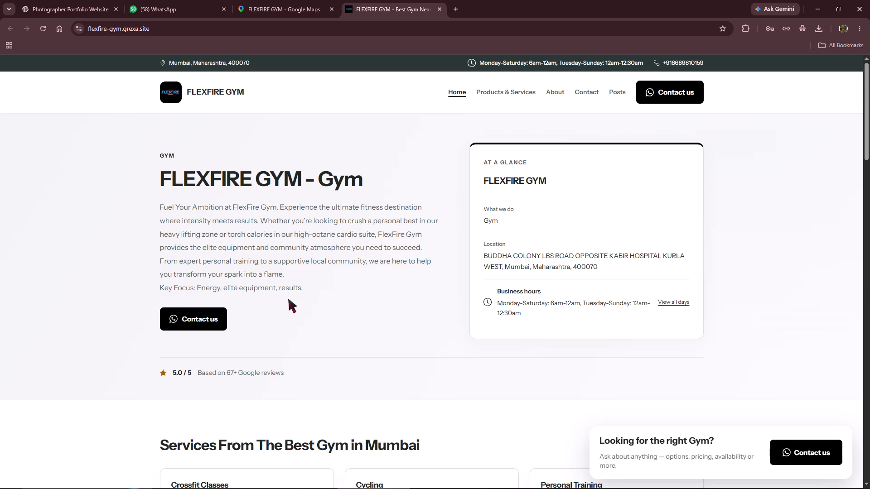
{"action": "scroll", "coordinate": [288, 299], "scroll_direction": "up", "scroll_amount": 1}
{"action": "scroll", "coordinate": [288, 299], "scroll_direction": "down", "scroll_amount": 3}
{"action": "scroll", "coordinate": [288, 299], "scroll_direction": "up", "scroll_amount": 4}
{"action": "scroll", "coordinate": [288, 299], "scroll_direction": "down", "scroll_amount": 10}
{"action": "scroll", "coordinate": [288, 299], "scroll_direction": "up", "scroll_amount": 1}
{"action": "scroll", "coordinate": [288, 299], "scroll_direction": "down", "scroll_amount": 6}
{"action": "scroll", "coordinate": [288, 299], "scroll_direction": "up", "scroll_amount": 7}
{"action": "scroll", "coordinate": [288, 299], "scroll_direction": "down", "scroll_amount": 1}
{"action": "scroll", "coordinate": [285, 297], "scroll_direction": "up", "scroll_amount": 7}
{"action": "scroll", "coordinate": [285, 296], "scroll_direction": "down", "scroll_amount": 1}
{"action": "scroll", "coordinate": [285, 296], "scroll_direction": "up", "scroll_amount": 5}
{"action": "scroll", "coordinate": [285, 296], "scroll_direction": "down", "scroll_amount": 1}
{"action": "scroll", "coordinate": [285, 296], "scroll_direction": "up", "scroll_amount": 3}
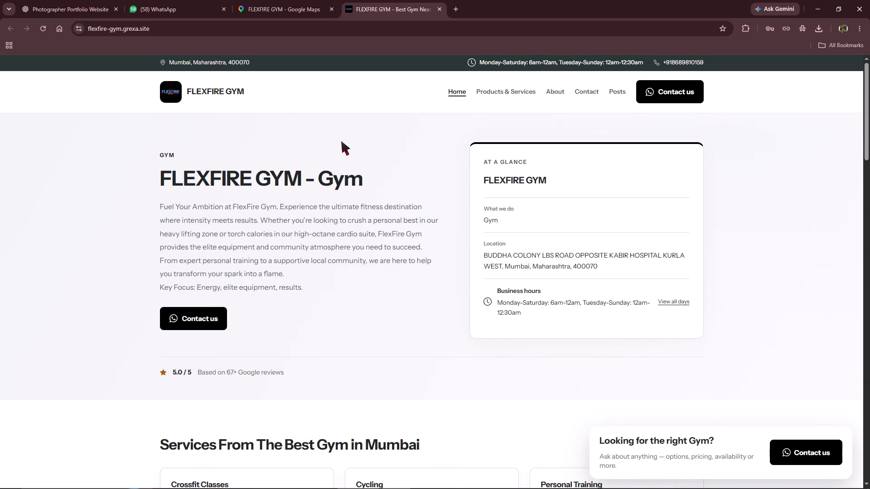
{"action": "left_click", "coordinate": [439, 11]}
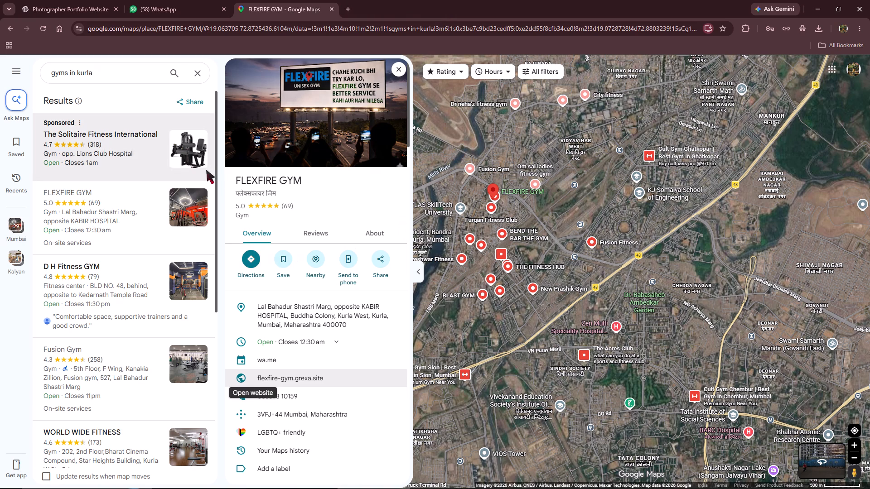
Copy the name FLEXFIRE GYM from its listing into the line below the Fusion Gym entry in the gyms file.
{"action": "left_click_drag", "start_coordinate": [235, 178], "coordinate": [308, 180]}
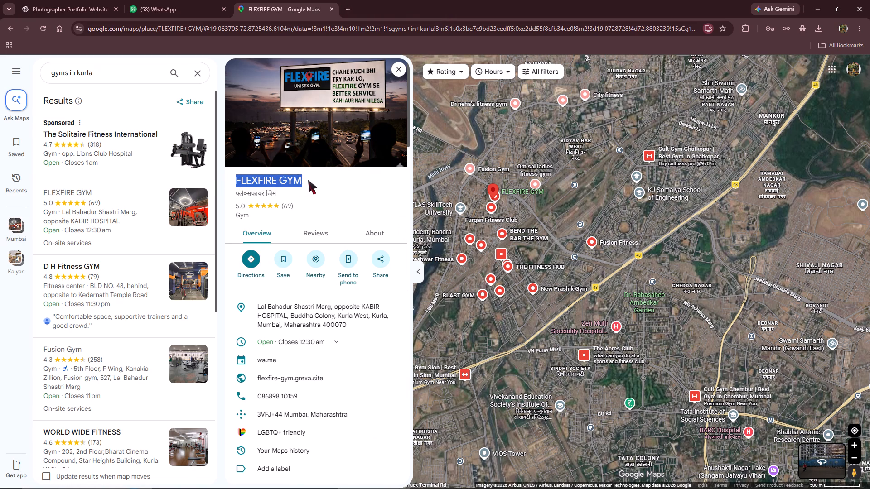
{"action": "key", "text": "ctrl+c"}
{"action": "key", "text": "ctrl+c"}
{"action": "key", "text": "alt+Tab"}
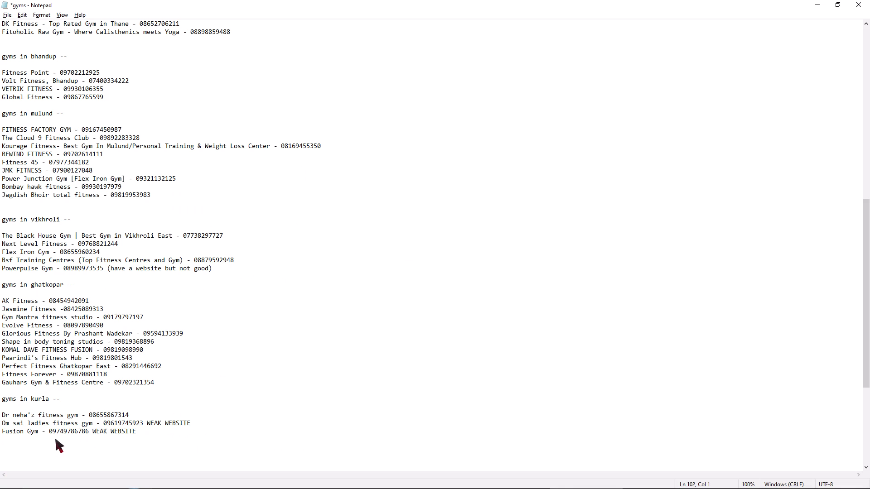
{"action": "key", "text": "ctrl+v"}
{"action": "key", "text": "alt+Tab"}
{"action": "key", "text": "alt+Tab"}
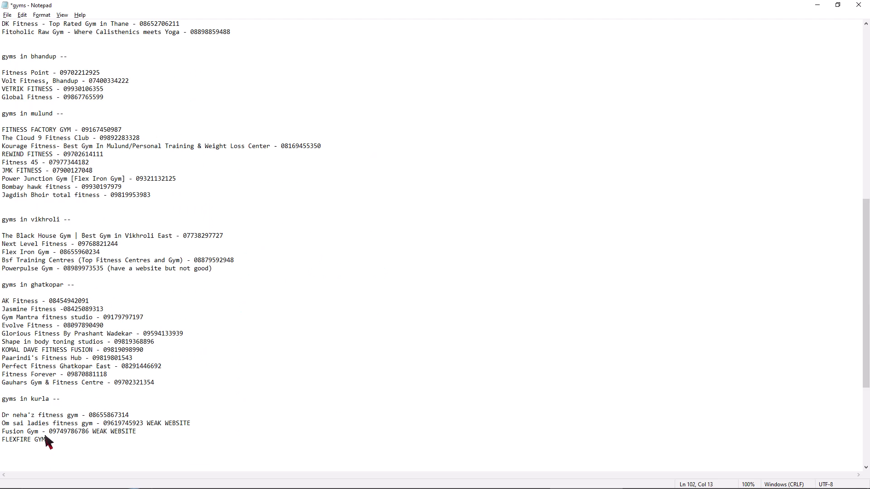
{"action": "key", "text": "alt+Tab"}
{"action": "key", "text": "alt+Tab"}
Add a dash and the phone number copied from the FLEXFIRE GYM listing to its entry, and start a new line.
{"action": "key", "text": "space"}
{"action": "type", "text": "-"}
{"action": "key", "text": "space"}
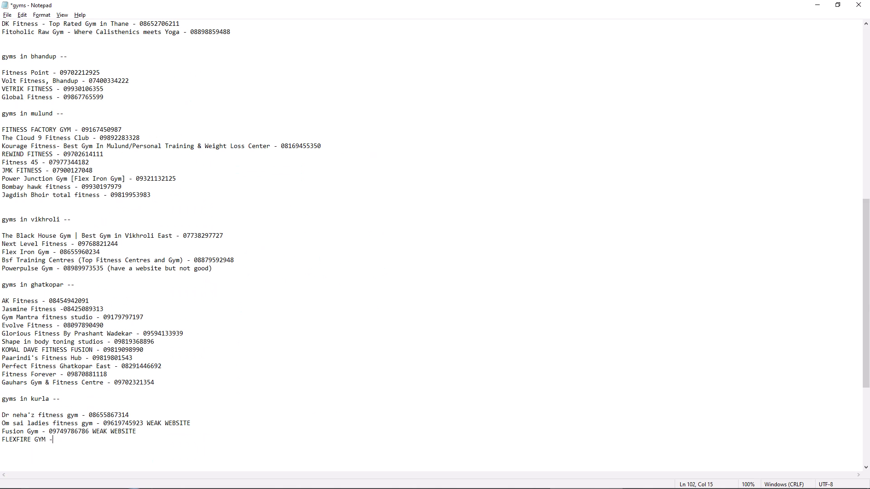
{"action": "key", "text": "alt+Tab"}
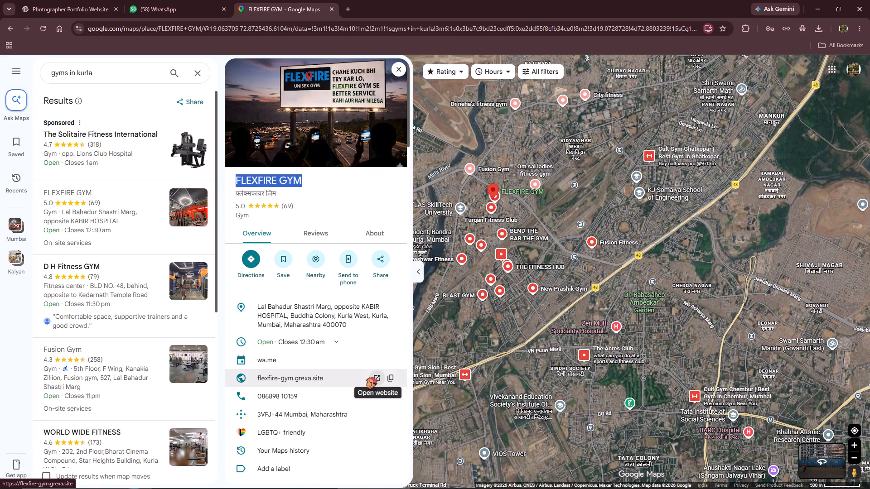
{"action": "left_click", "coordinate": [316, 400]}
{"action": "key", "text": "Tab"}
{"action": "key", "text": "alt+Tab"}
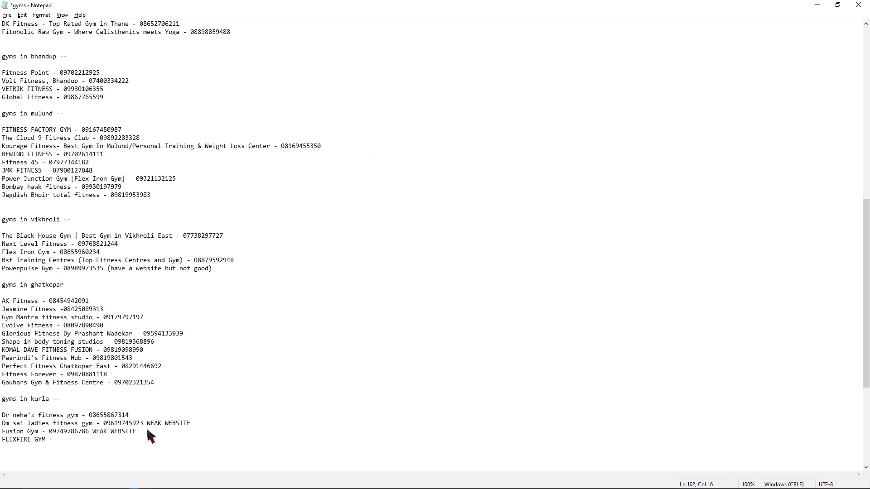
{"action": "key", "text": "ctrl+v"}
{"action": "key", "text": "Return"}
Switch to Google Maps and open the GYMWALA listing from the Kurla gym results.
{"action": "key", "text": "alt+Tab"}
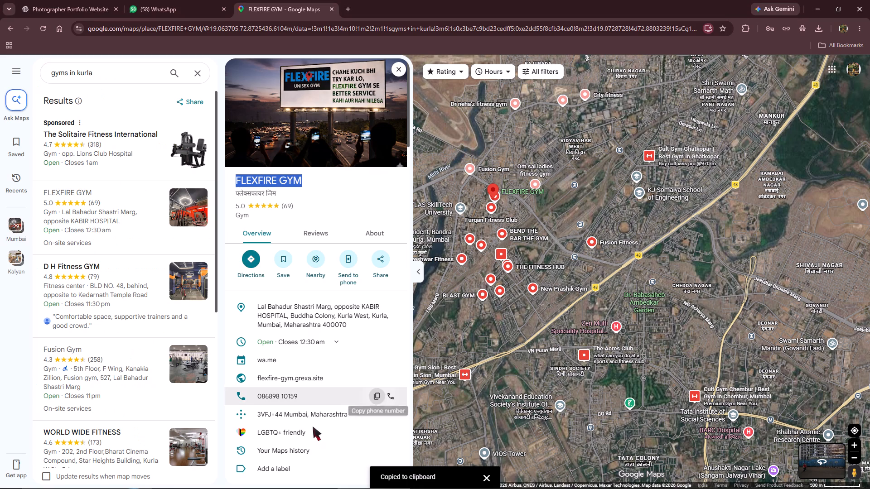
{"action": "left_click", "coordinate": [500, 198]}
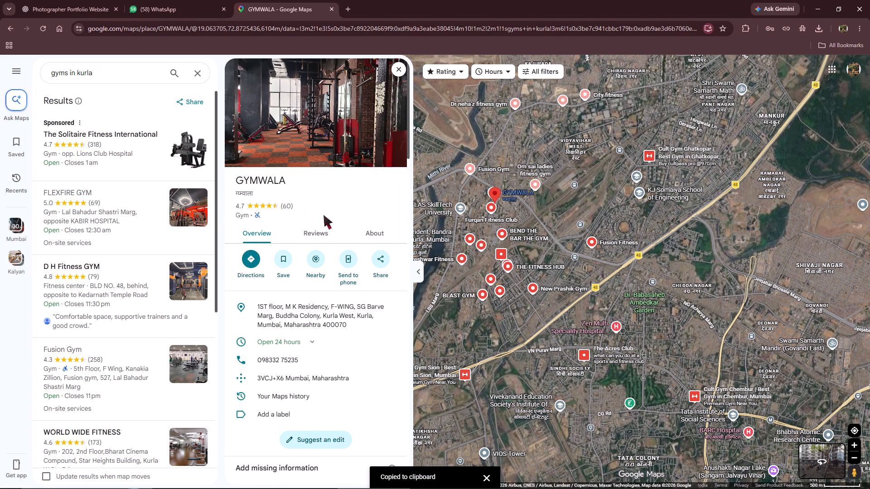
Copy the name GYMWALA from its Google Maps listing into the line below the FLEXFIRE GYM entry in the gyms file.
{"action": "left_click_drag", "start_coordinate": [229, 181], "coordinate": [306, 179]}
{"action": "key", "text": "ctrl+c"}
{"action": "key", "text": "ctrl+c"}
{"action": "key", "text": "alt+Tab"}
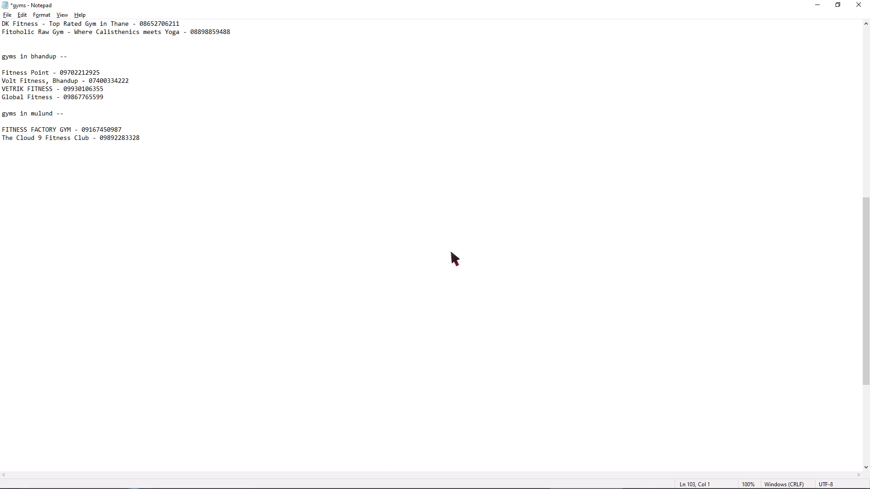
{"action": "key", "text": "ctrl+v"}
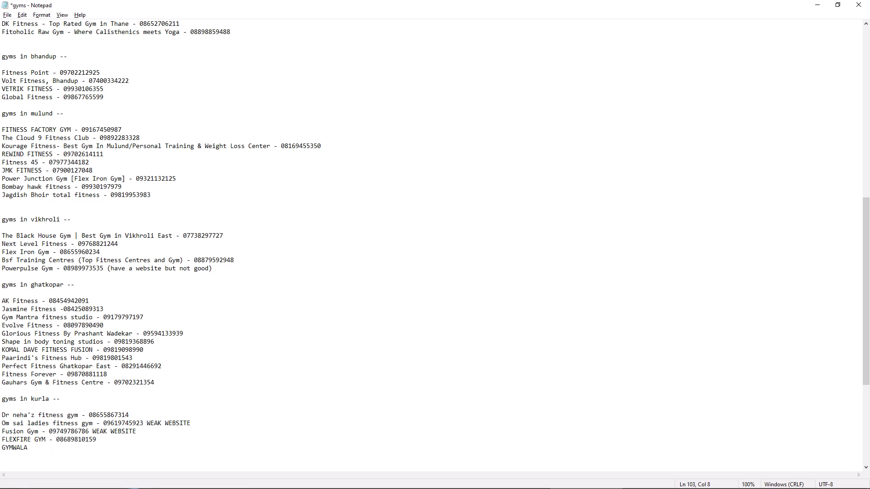
Add a dash and the phone number copied from the GYMWALA listing to its entry, and start a new line.
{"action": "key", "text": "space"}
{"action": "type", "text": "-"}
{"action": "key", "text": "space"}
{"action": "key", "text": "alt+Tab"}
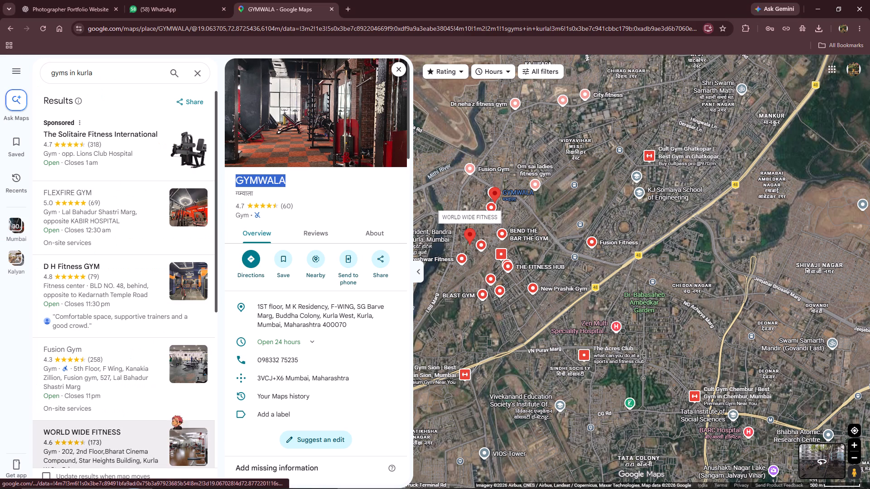
{"action": "left_click", "coordinate": [343, 360]}
{"action": "key", "text": "alt+Tab"}
{"action": "key", "text": "ctrl+v"}
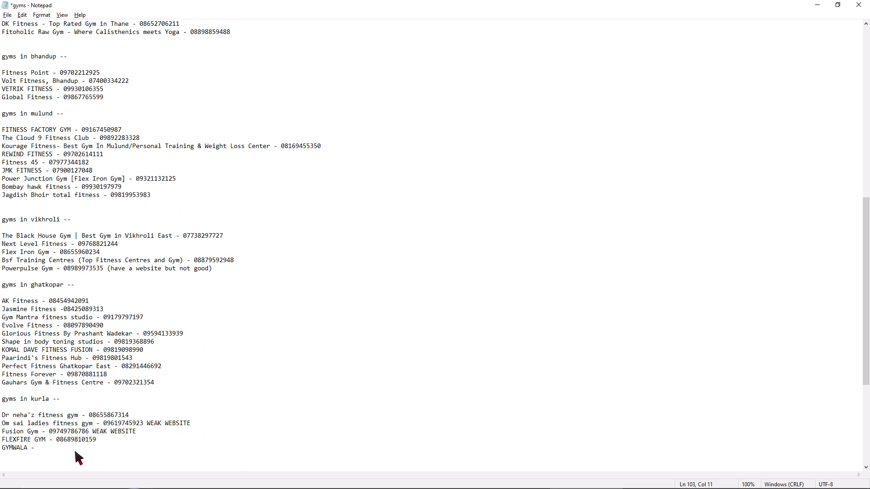
{"action": "key", "text": "Return"}
Switch to Google Maps, open the Furqan Fitness Club listing from the Kurla gym results, and select its name for copying.
{"action": "key", "text": "alt+Tab"}
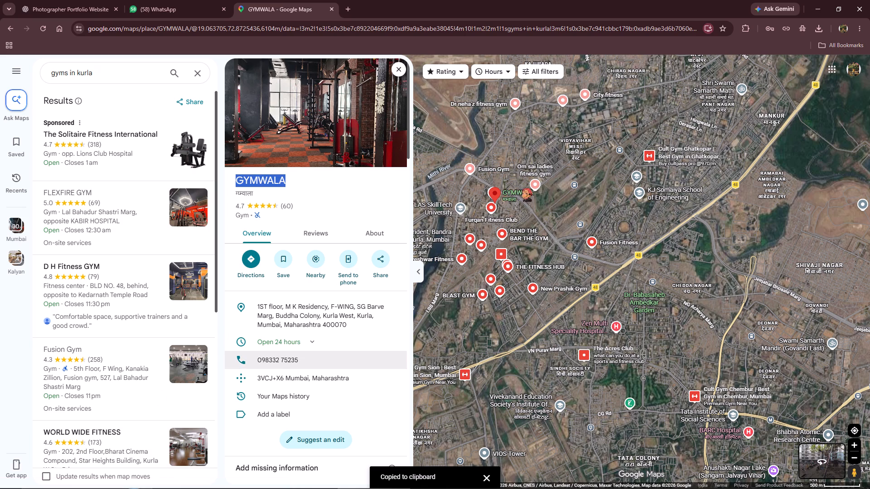
{"action": "left_click", "coordinate": [491, 206]}
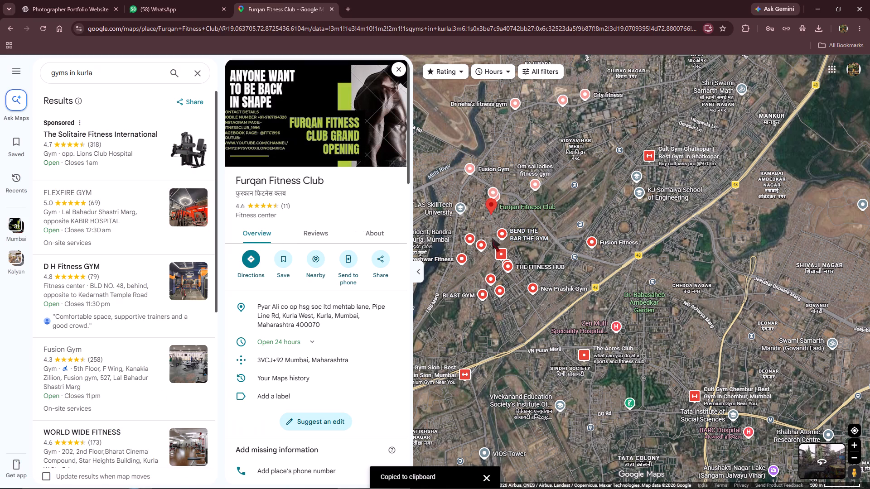
{"action": "left_click_drag", "start_coordinate": [229, 185], "coordinate": [356, 187]}
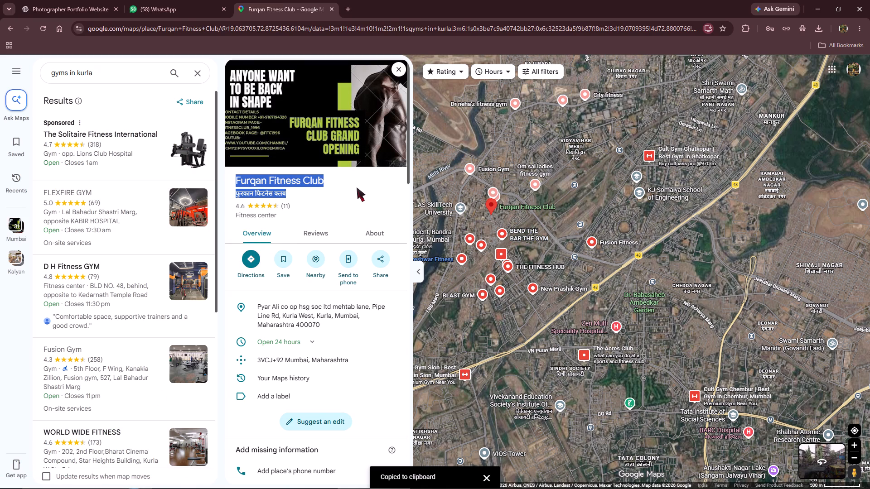
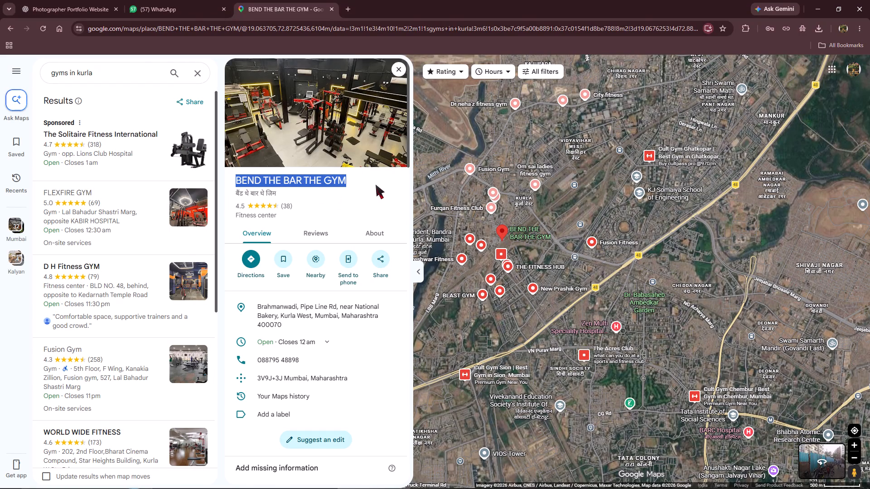
Copy the name BEND THE BAR THE GYM from its Google Maps listing and switch to the gyms file in Notepad.
{"action": "key", "text": "ctrl+c"}
{"action": "key", "text": "ctrl+c"}
{"action": "key", "text": "alt+Tab"}
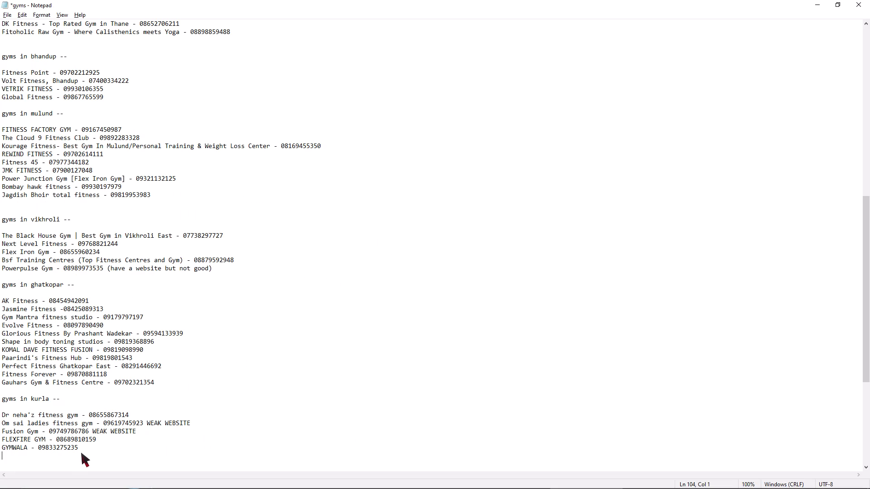
Paste the copied name BEND THE BAR THE GYM on the line below the GYMWALA entry in the gyms file.
{"action": "key", "text": "ctrl+v"}
{"action": "scroll", "coordinate": [125, 398], "scroll_direction": "up", "scroll_amount": 1}
{"action": "scroll", "coordinate": [125, 398], "scroll_direction": "down", "scroll_amount": 1}
{"action": "scroll", "coordinate": [125, 398], "scroll_direction": "up", "scroll_amount": 1}
{"action": "scroll", "coordinate": [125, 398], "scroll_direction": "down", "scroll_amount": 5}
{"action": "scroll", "coordinate": [132, 388], "scroll_direction": "up", "scroll_amount": 1}
{"action": "scroll", "coordinate": [133, 387], "scroll_direction": "down", "scroll_amount": 11}
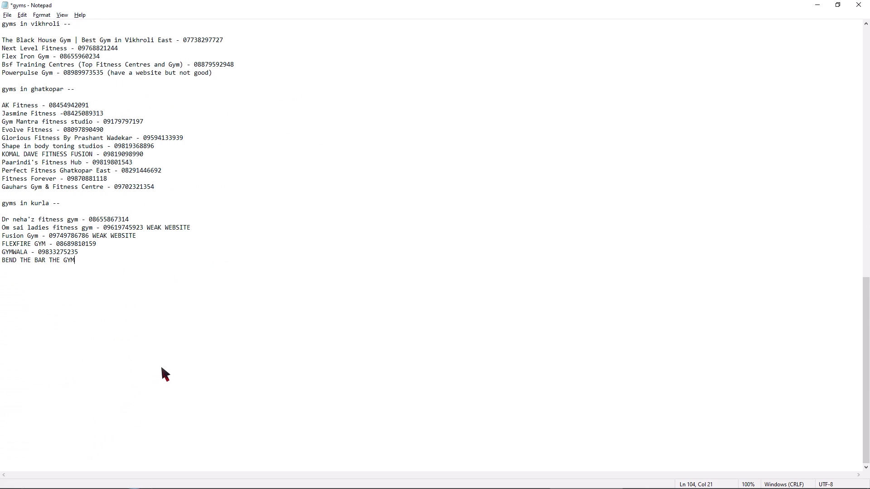
Add a dash and the phone number copied from the BEND THE BAR THE GYM listing to its entry, and start a new line.
{"action": "key", "text": "space"}
{"action": "type", "text": "-"}
{"action": "key", "text": "space"}
{"action": "key", "text": "alt+Tab"}
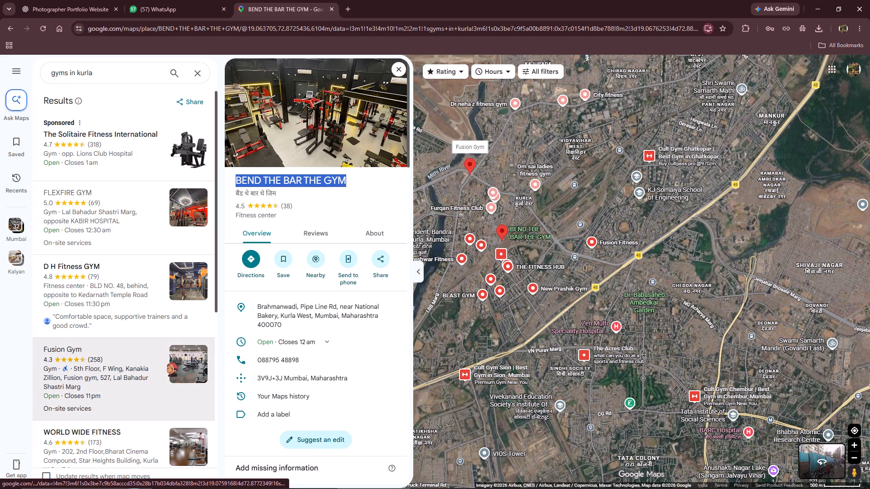
{"action": "left_click", "coordinate": [358, 355]}
{"action": "key", "text": "alt+Tab"}
{"action": "key", "text": "alt+Tab"}
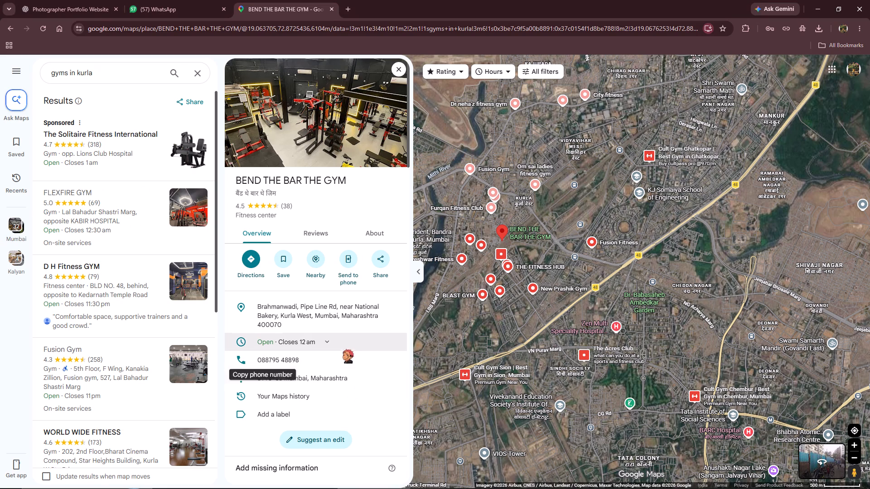
{"action": "left_click", "coordinate": [344, 350]}
{"action": "left_click", "coordinate": [318, 341]}
{"action": "left_click", "coordinate": [336, 360]}
{"action": "key", "text": "Tab"}
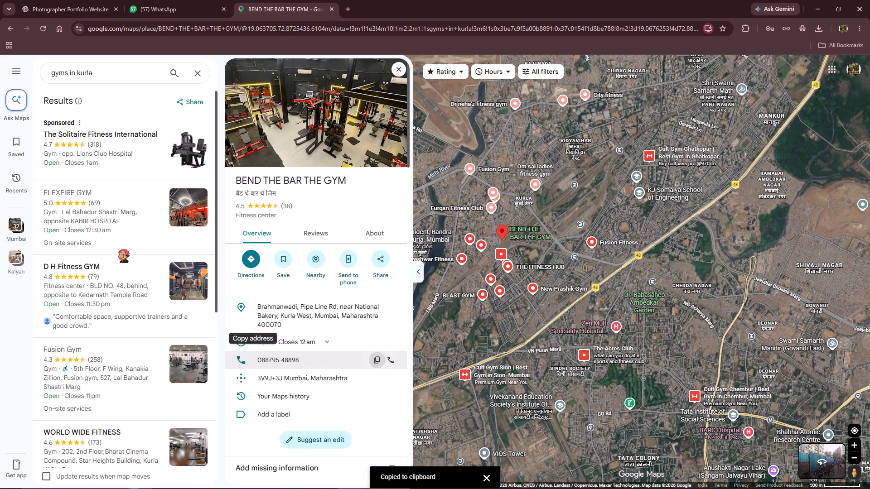
{"action": "key", "text": "alt+Tab"}
{"action": "key", "text": "ctrl+v"}
{"action": "key", "text": "Return"}
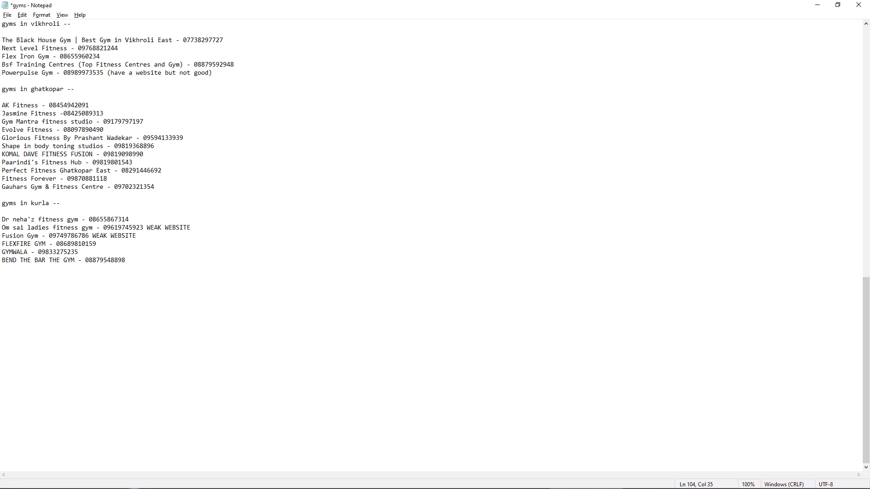
Open the WORLD WIDE FITNESS listing in Google Maps and copy its name into the line below BEND THE BAR THE GYM in the gyms file.
{"action": "key", "text": "alt+Tab"}
{"action": "left_click", "coordinate": [468, 236]}
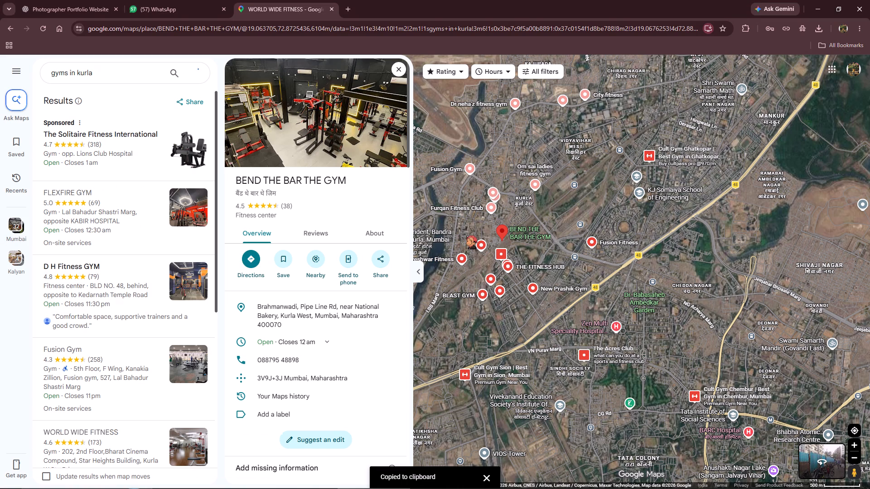
{"action": "left_click_drag", "start_coordinate": [235, 177], "coordinate": [337, 178]}
{"action": "key", "text": "ctrl+c"}
{"action": "key", "text": "ctrl+c"}
{"action": "key", "text": "ctrl+c"}
{"action": "key", "text": "alt+Tab"}
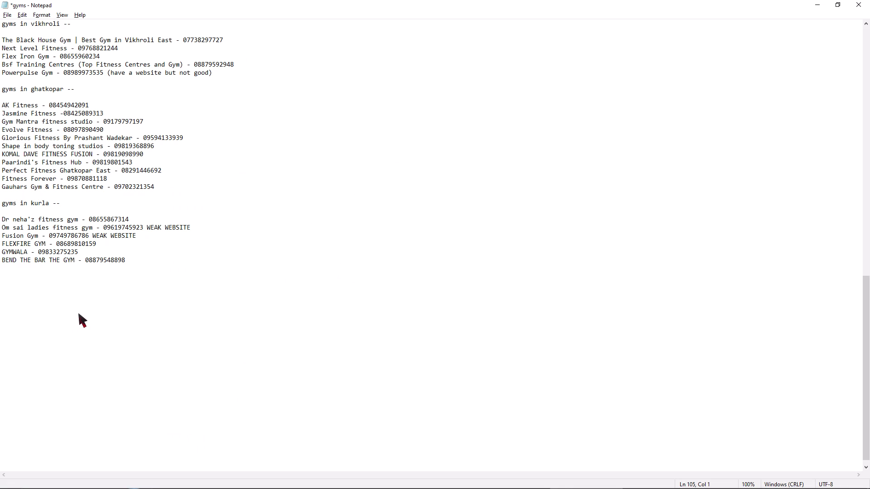
{"action": "key", "text": "ctrl+v"}
Add a dash and the phone number copied from the WORLD WIDE FITNESS listing to its entry, and start a new line.
{"action": "key", "text": "space"}
{"action": "type", "text": "0"}
{"action": "key", "text": "space"}
{"action": "key", "text": "BackSpace"}
{"action": "key", "text": "BackSpace"}
{"action": "key", "text": "BackSpace"}
{"action": "key", "text": "space"}
{"action": "type", "text": "-"}
{"action": "key", "text": "space"}
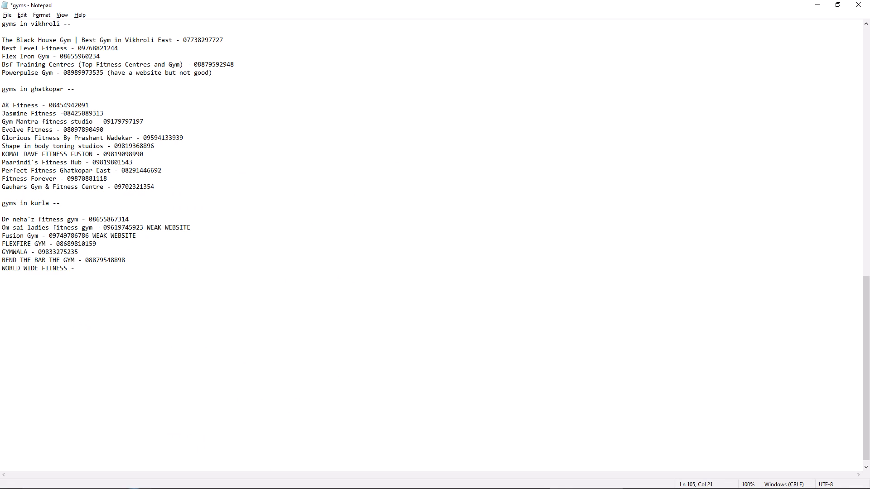
{"action": "key", "text": "alt+Tab"}
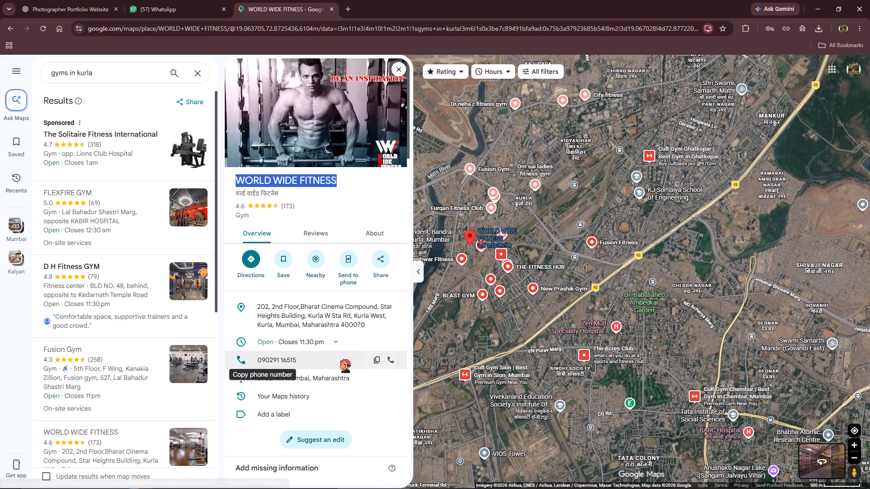
{"action": "left_click", "coordinate": [341, 360]}
{"action": "key", "text": "alt+Tab"}
{"action": "key", "text": "ctrl+v"}
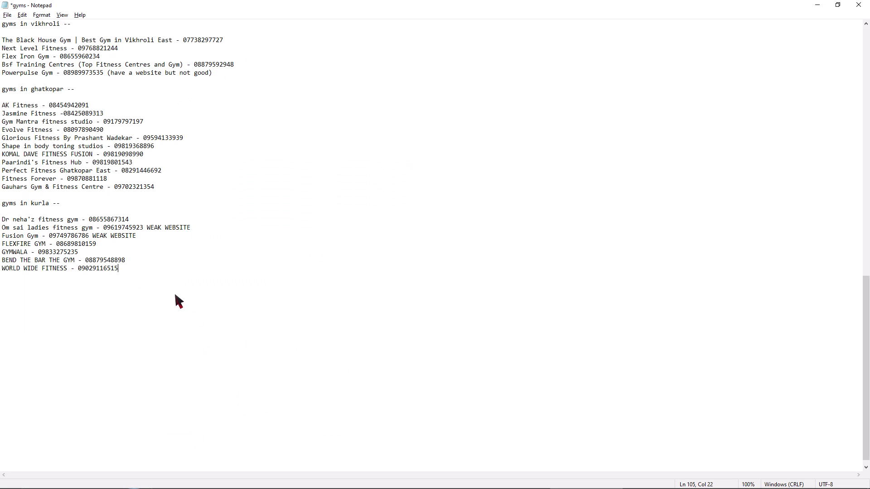
{"action": "key", "text": "Return"}
Open the Sarveshwar Fitness listing in Google Maps and copy its name into the line below WORLD WIDE FITNESS in the gyms file.
{"action": "key", "text": "alt+Tab"}
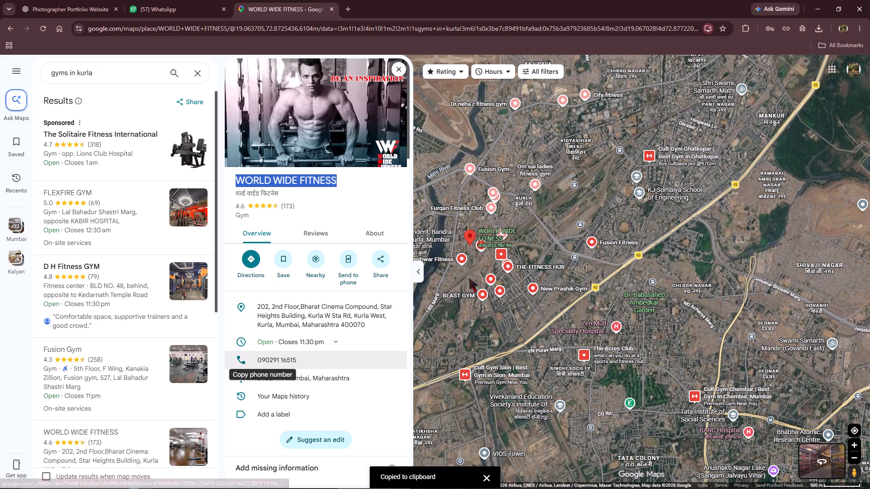
{"action": "left_click", "coordinate": [459, 254]}
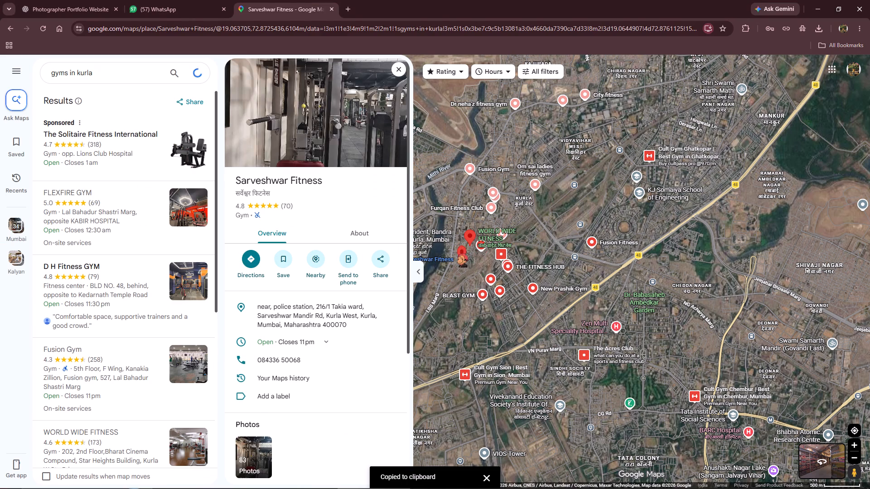
{"action": "left_click_drag", "start_coordinate": [235, 182], "coordinate": [340, 177]}
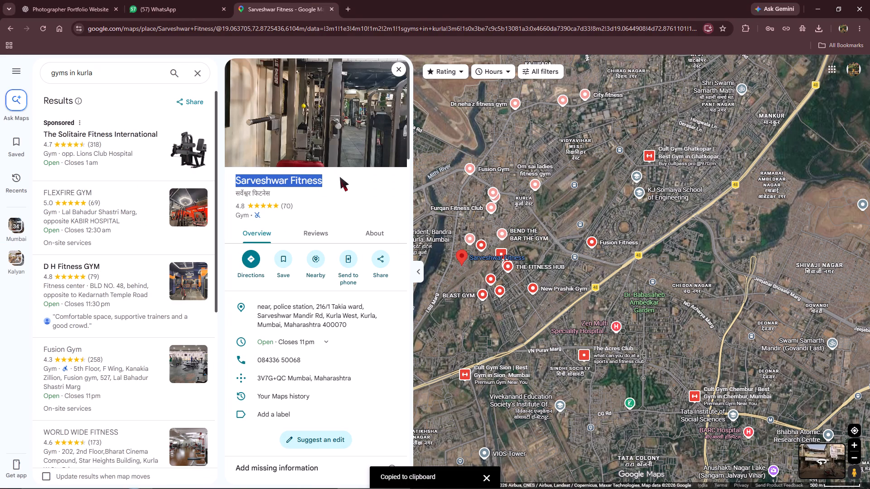
{"action": "key", "text": "ctrl+c"}
{"action": "key", "text": "ctrl+c"}
{"action": "key", "text": "ctrl+c"}
{"action": "key", "text": "alt+Tab"}
{"action": "key", "text": "ctrl+v"}
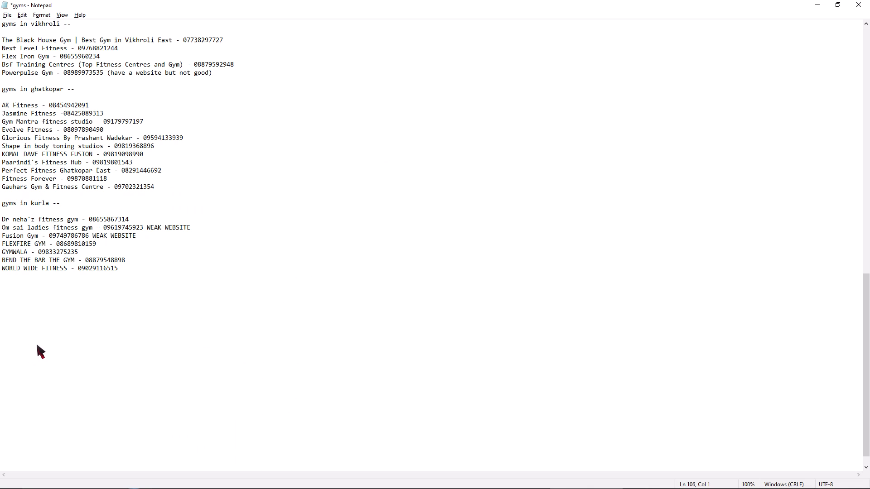
{"action": "key", "text": "alt+Tab"}
{"action": "key", "text": "alt+Tab"}
Add a dash and the phone number copied from the Sarveshwar Fitness listing to its entry, and start a new line.
{"action": "key", "text": "space"}
{"action": "type", "text": "-"}
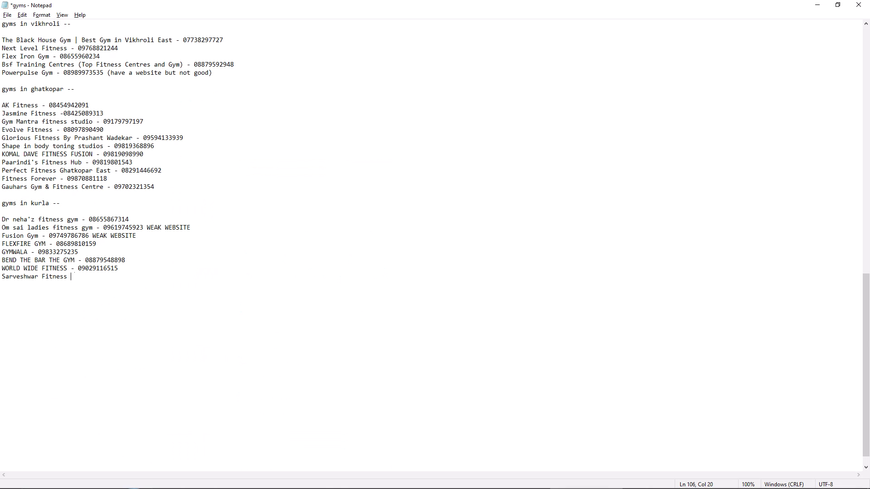
{"action": "key", "text": "space"}
{"action": "key", "text": "Tab"}
{"action": "key", "text": "alt+Tab"}
{"action": "left_click", "coordinate": [284, 361]}
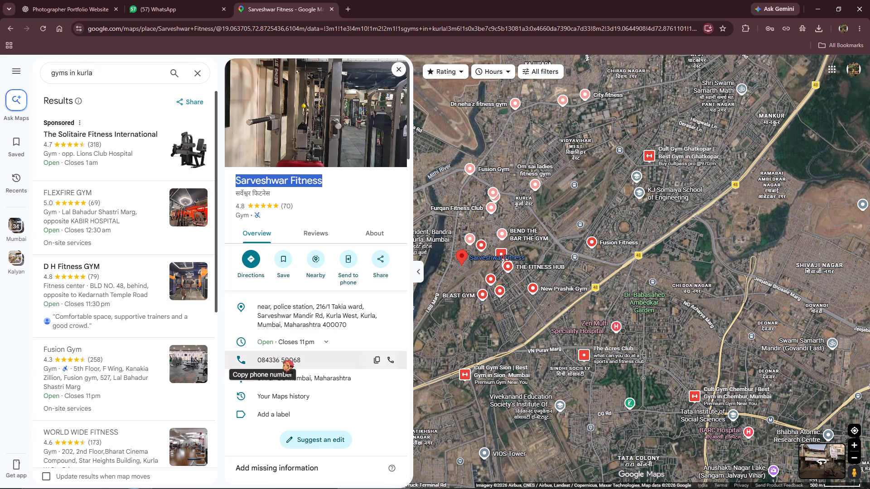
{"action": "key", "text": "alt+Tab"}
{"action": "key", "text": "ctrl+v"}
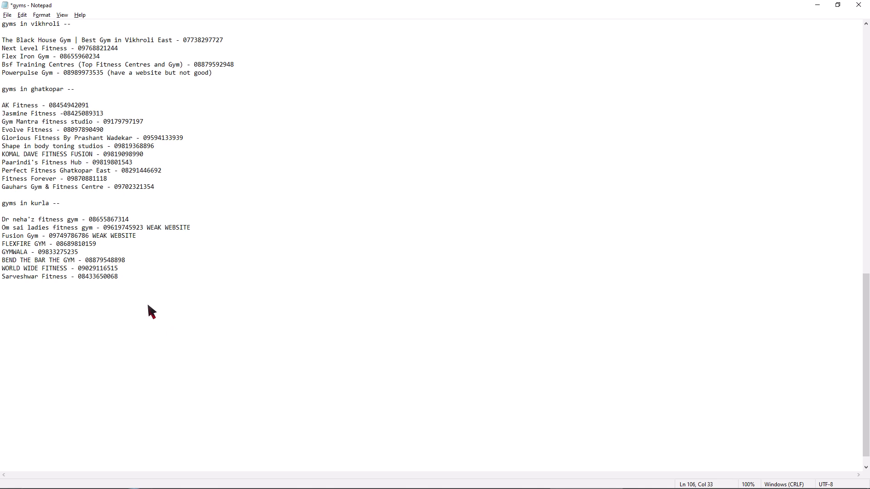
{"action": "key", "text": "Return"}
Open the Pro Warrior MMA listing in Google Maps, review its prowarriormma.in website, and close that page.
{"action": "key", "text": "alt+Tab"}
{"action": "left_click", "coordinate": [480, 240]}
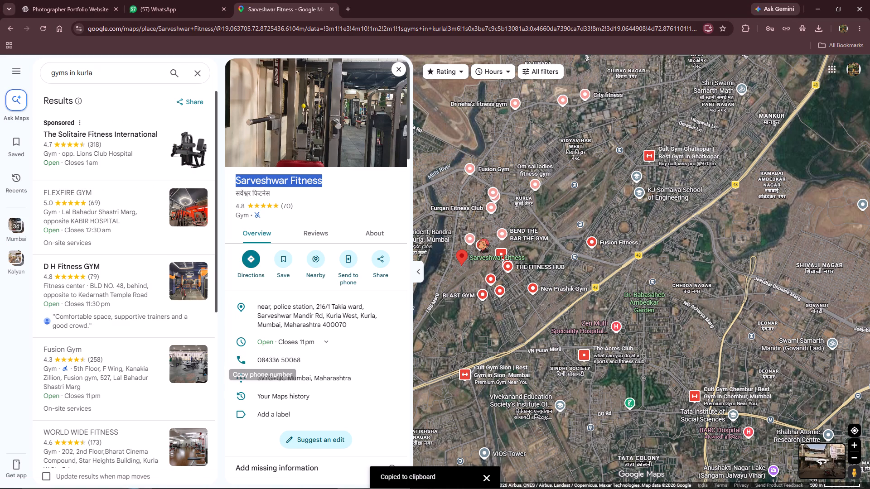
{"action": "left_click", "coordinate": [299, 365]}
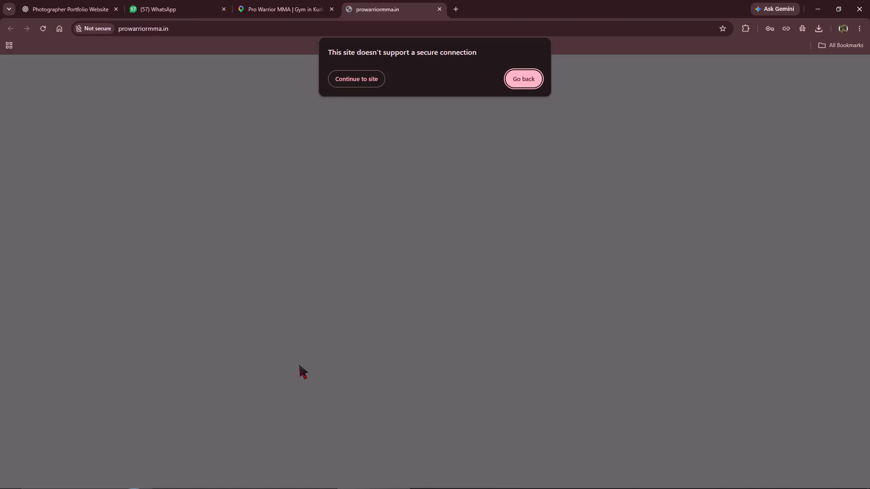
{"action": "left_click", "coordinate": [372, 85]}
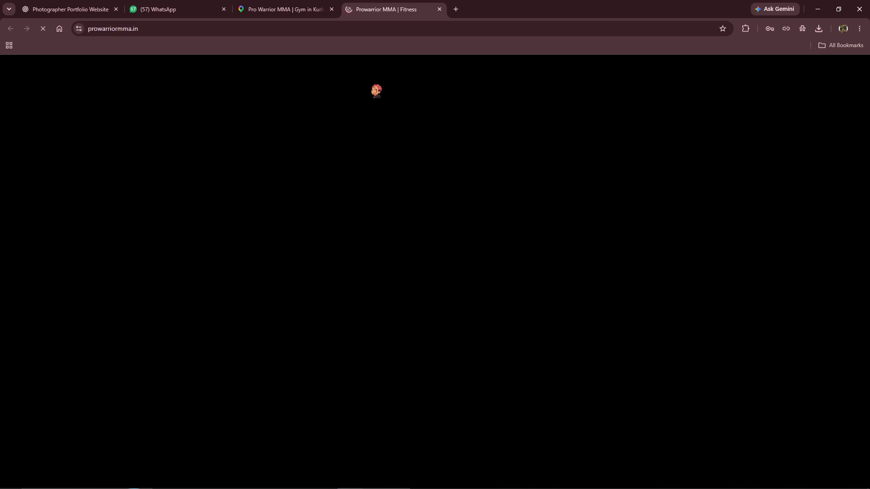
{"action": "scroll", "coordinate": [340, 319], "scroll_direction": "up", "scroll_amount": 1}
{"action": "scroll", "coordinate": [340, 319], "scroll_direction": "down", "scroll_amount": 7}
{"action": "scroll", "coordinate": [341, 316], "scroll_direction": "up", "scroll_amount": 1}
{"action": "scroll", "coordinate": [341, 316], "scroll_direction": "down", "scroll_amount": 6}
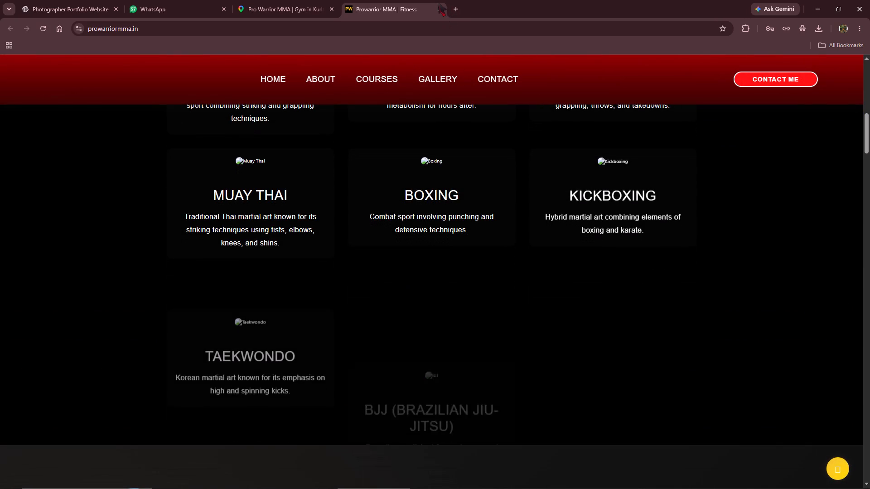
{"action": "left_click", "coordinate": [438, 10]}
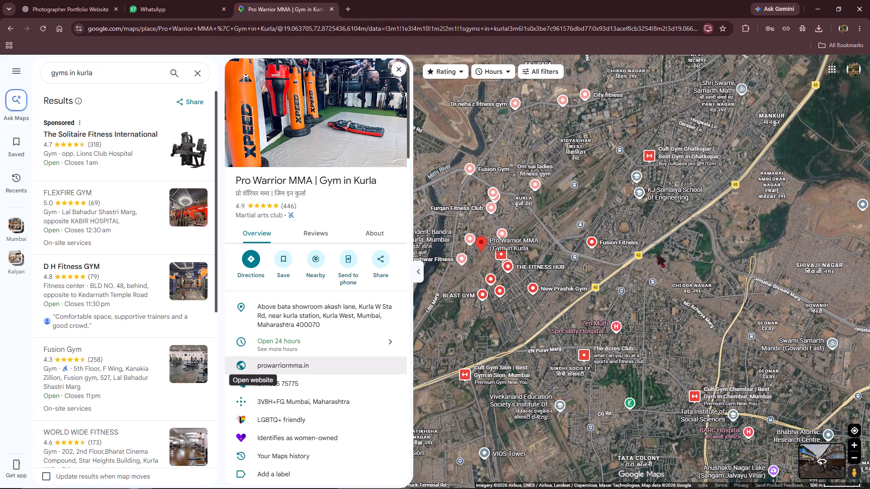
Open the Fusion Fitness listing on the map to check its details.
{"action": "left_click", "coordinate": [595, 244]}
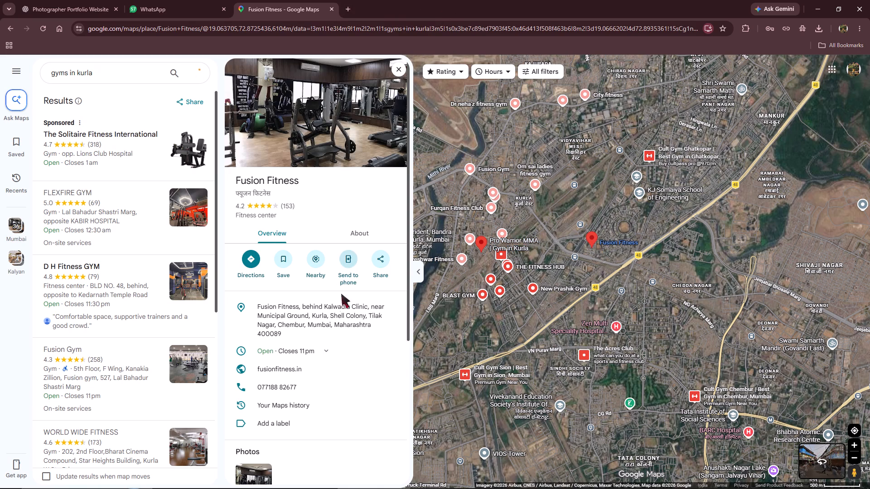
Open THE FITNESS HUB listing and copy its name into the line below the Sarveshwar Fitness entry in the gyms file.
{"action": "left_click", "coordinate": [504, 265]}
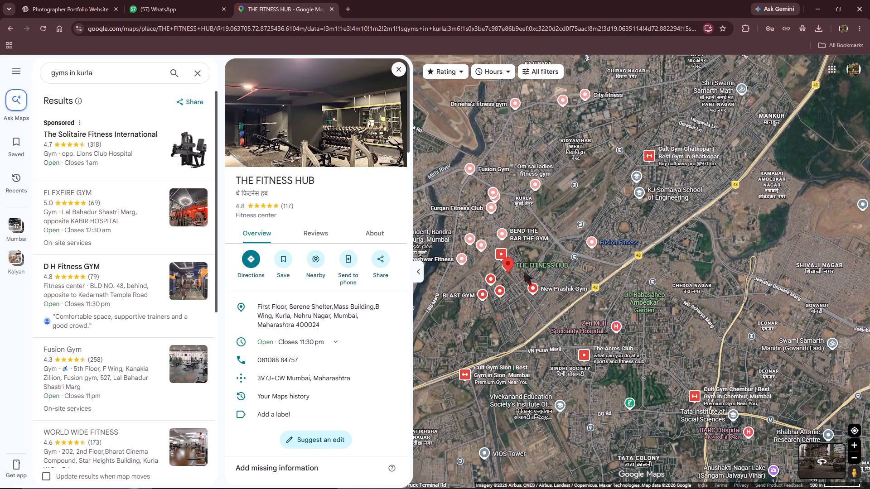
{"action": "left_click_drag", "start_coordinate": [231, 180], "coordinate": [324, 183]}
{"action": "key", "text": "ctrl+c"}
{"action": "key", "text": "ctrl+c"}
{"action": "key", "text": "alt+Tab"}
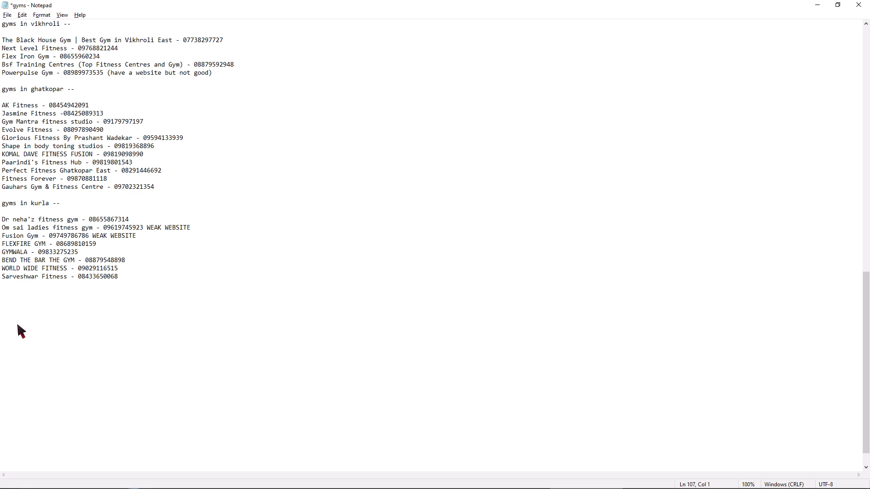
{"action": "key", "text": "ctrl+v"}
Add a dash and the phone number copied from THE FITNESS HUB listing to its entry, and start a new line.
{"action": "key", "text": "space"}
{"action": "type", "text": "-"}
{"action": "key", "text": "space"}
{"action": "key", "text": "alt+Tab"}
{"action": "left_click", "coordinate": [290, 358]}
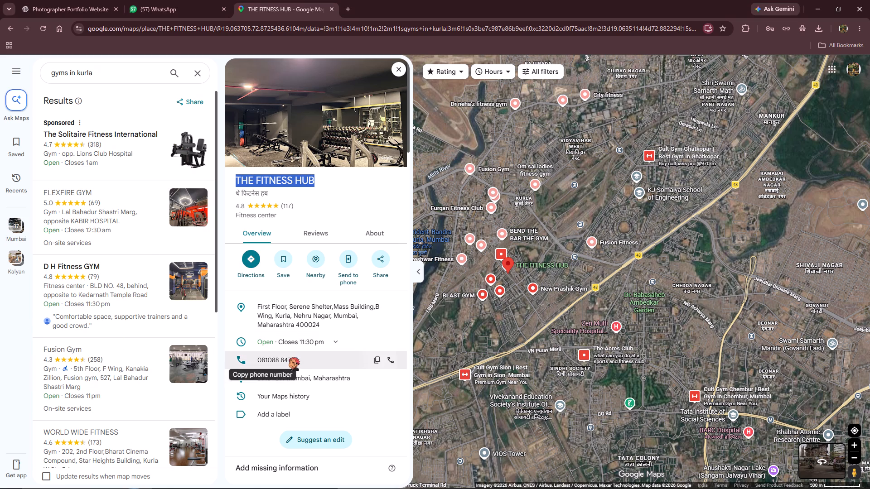
{"action": "key", "text": "alt+Tab"}
{"action": "key", "text": "ctrl+v"}
{"action": "key", "text": "Return"}
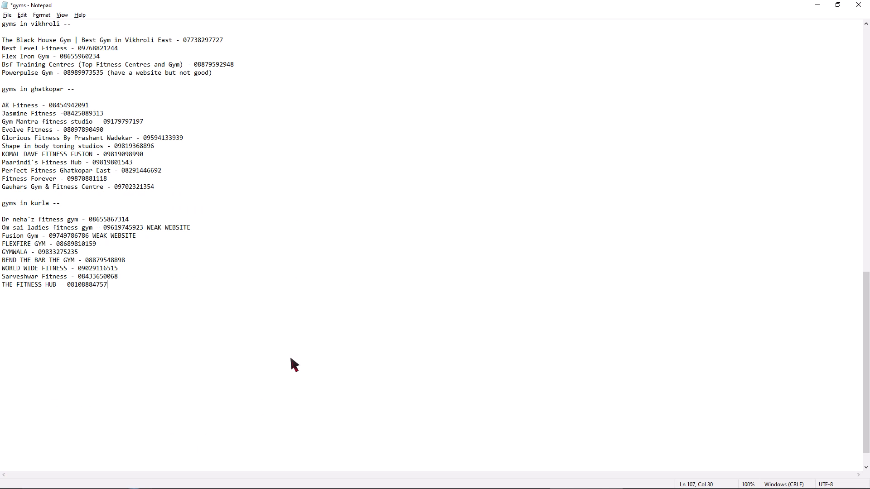
Open the IRON KING FITNESS listing in Google Maps and copy its name into the line below THE FITNESS HUB in the gyms file.
{"action": "key", "text": "alt+Tab"}
{"action": "left_click", "coordinate": [500, 276]}
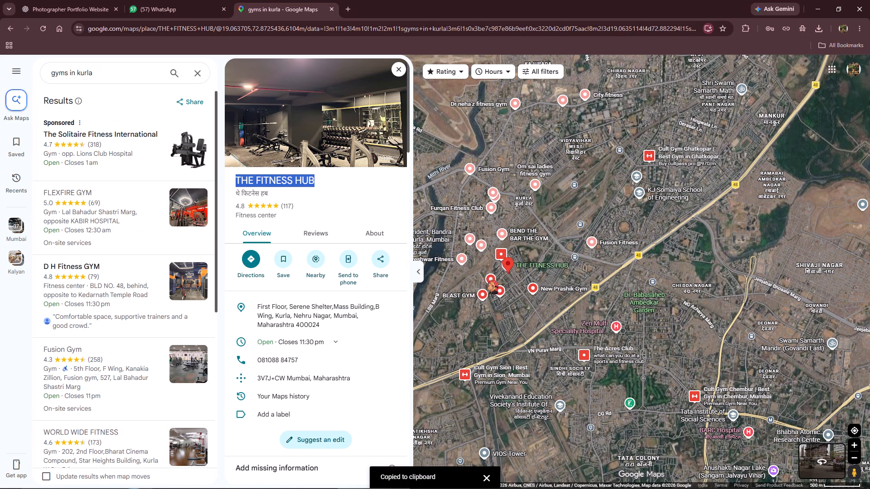
{"action": "left_click", "coordinate": [489, 278]}
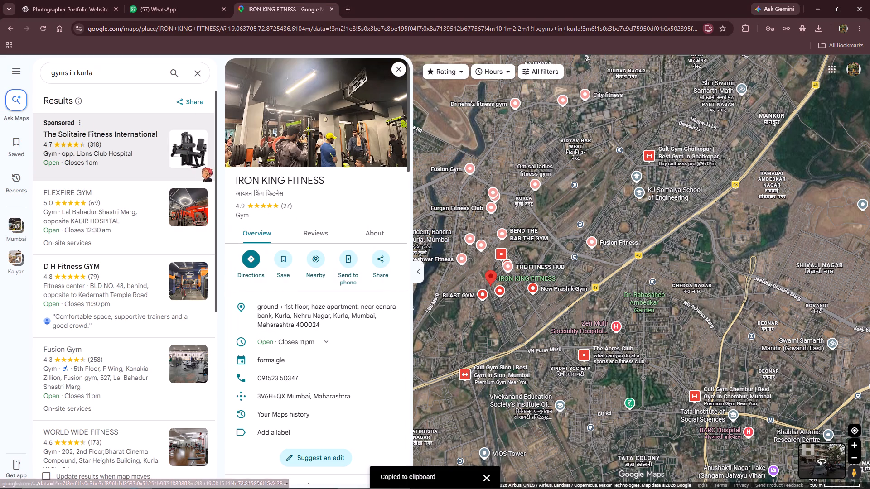
{"action": "left_click_drag", "start_coordinate": [233, 182], "coordinate": [329, 179]}
{"action": "key", "text": "ctrl+c"}
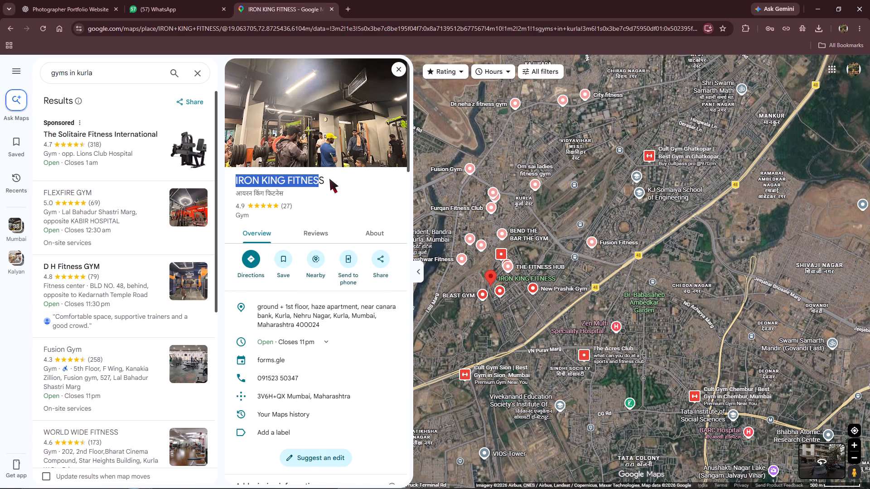
{"action": "key", "text": "ctrl+c"}
{"action": "key", "text": "ctrl+c"}
{"action": "key", "text": "Tab"}
{"action": "key", "text": "alt+Tab"}
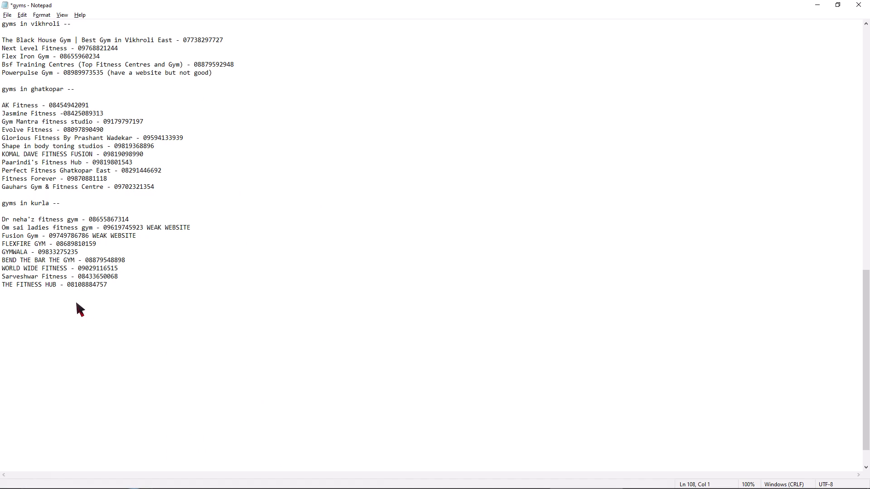
{"action": "key", "text": "ctrl+v"}
Add a dash and the phone number copied from the IRON KING FITNESS listing to its entry, and start a new line.
{"action": "key", "text": "space"}
{"action": "type", "text": "-"}
{"action": "key", "text": "space"}
{"action": "key", "text": "Tab"}
{"action": "key", "text": "BackSpace"}
{"action": "key", "text": "BackSpace"}
{"action": "key", "text": "space"}
{"action": "type", "text": "-"}
{"action": "key", "text": "BackSpace"}
{"action": "key", "text": "BackSpace"}
{"action": "key", "text": "space"}
{"action": "key", "text": "alt+Tab"}
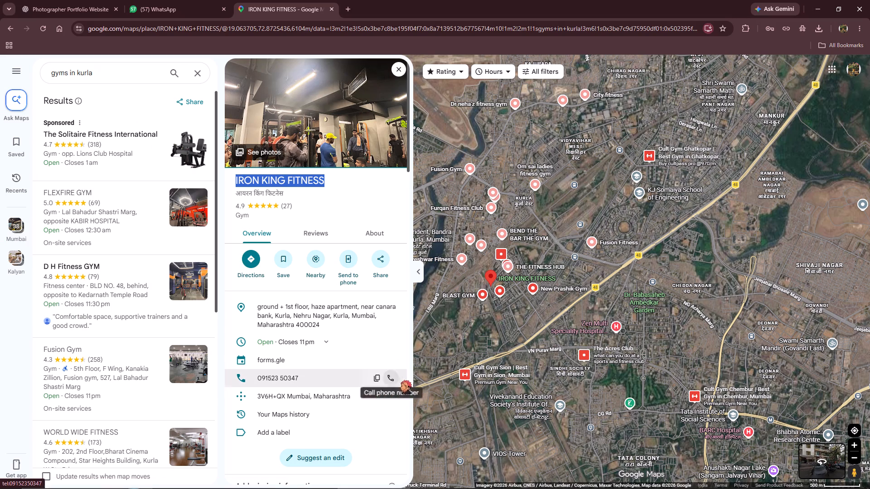
{"action": "left_click", "coordinate": [339, 372]}
{"action": "key", "text": "alt+Tab"}
{"action": "key", "text": "ctrl+v"}
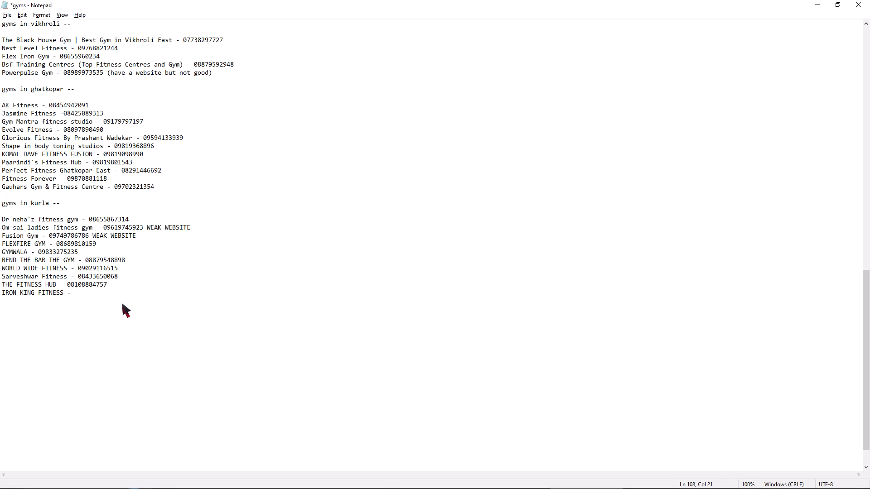
{"action": "key", "text": "Return"}
Open the BLAST GYM listing in Google Maps and copy its name, followed by a dash, below the IRON KING FITNESS entry in the gyms file.
{"action": "key", "text": "alt+Tab"}
{"action": "left_click", "coordinate": [474, 295]}
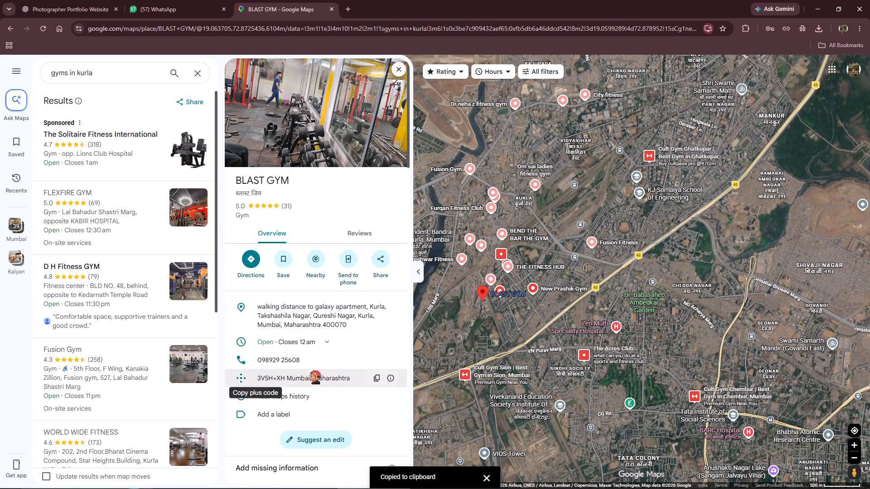
{"action": "left_click_drag", "start_coordinate": [234, 176], "coordinate": [310, 180]}
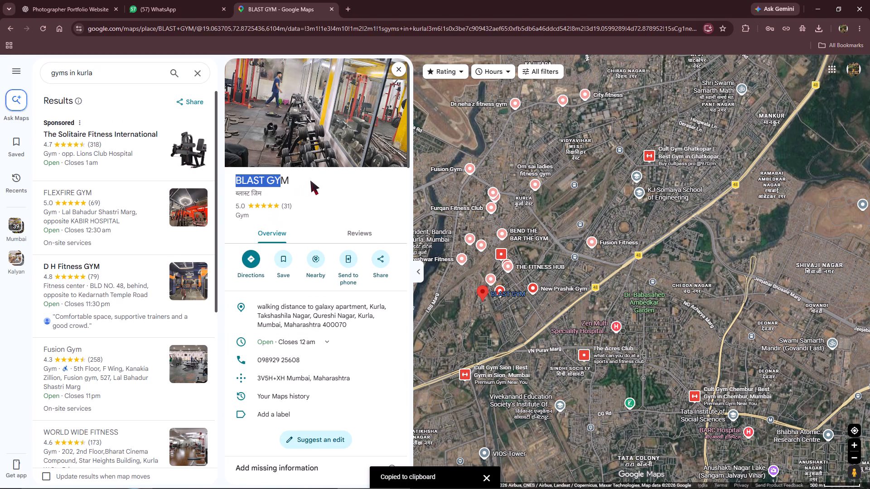
{"action": "key", "text": "ctrl+c"}
{"action": "key", "text": "ctrl+c"}
{"action": "key", "text": "Tab"}
{"action": "key", "text": "alt+Tab"}
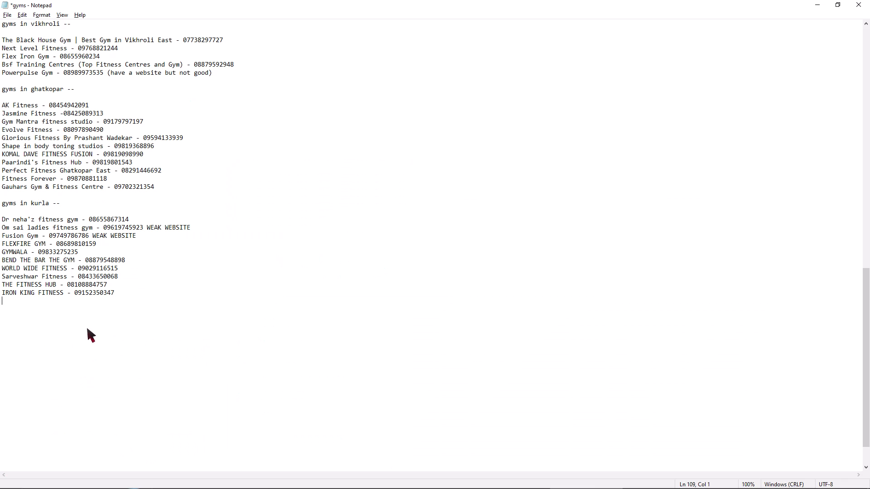
{"action": "key", "text": "ctrl+v"}
{"action": "key", "text": "space"}
{"action": "type", "text": "-"}
{"action": "key", "text": "space"}
{"action": "key", "text": "Tab"}
Copy the phone number from the BLAST GYM listing into its entry in the gyms file and start a new line.
{"action": "key", "text": "alt+Tab"}
{"action": "left_click", "coordinate": [309, 350]}
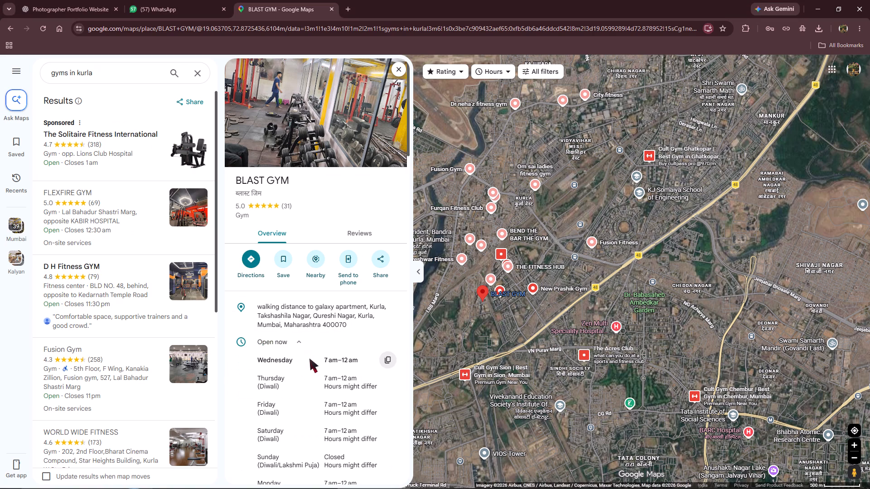
{"action": "left_click", "coordinate": [303, 333]}
{"action": "left_click", "coordinate": [305, 355]}
{"action": "key", "text": "alt+Tab"}
{"action": "key", "text": "ctrl+v"}
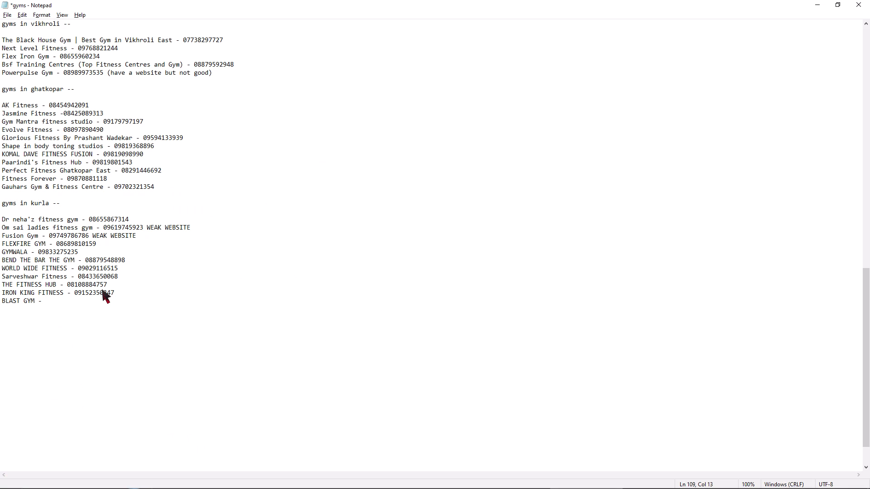
{"action": "key", "text": "Return"}
Open the D H Fitness GYM listing in Google Maps and copy its name, followed by a dash, below BLAST GYM in the gyms file.
{"action": "key", "text": "alt+Tab"}
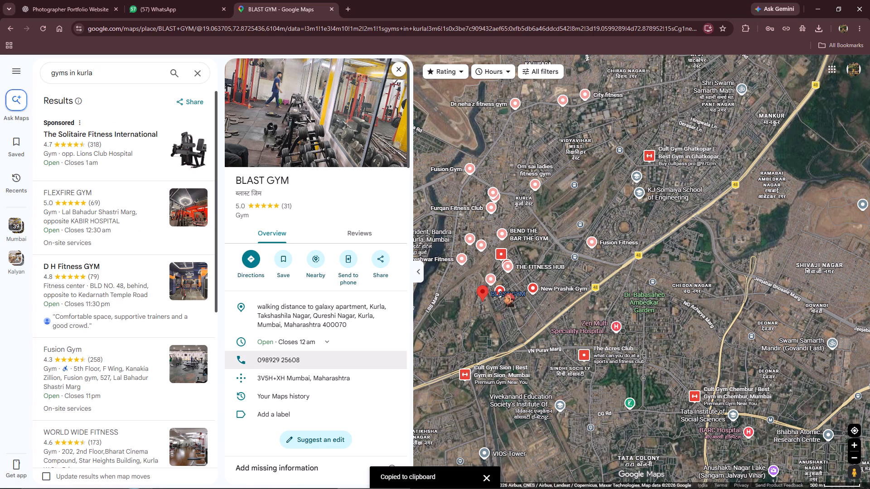
{"action": "left_click", "coordinate": [500, 286]}
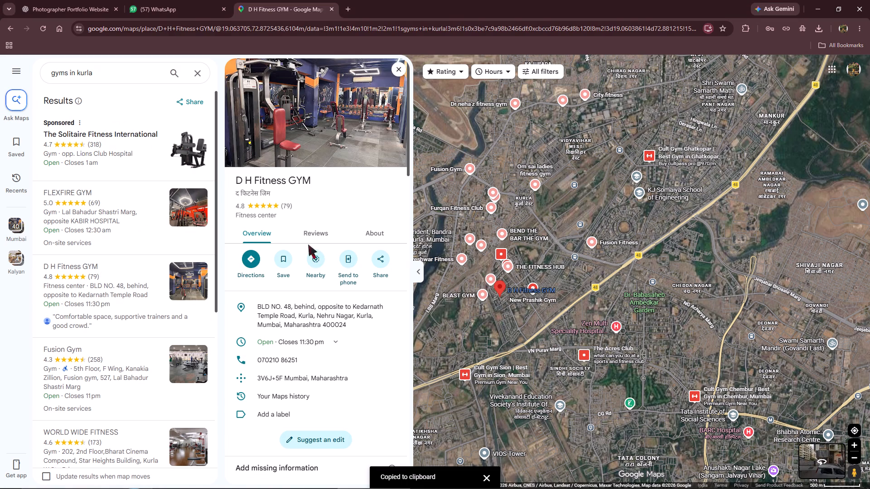
{"action": "left_click_drag", "start_coordinate": [236, 178], "coordinate": [317, 178]}
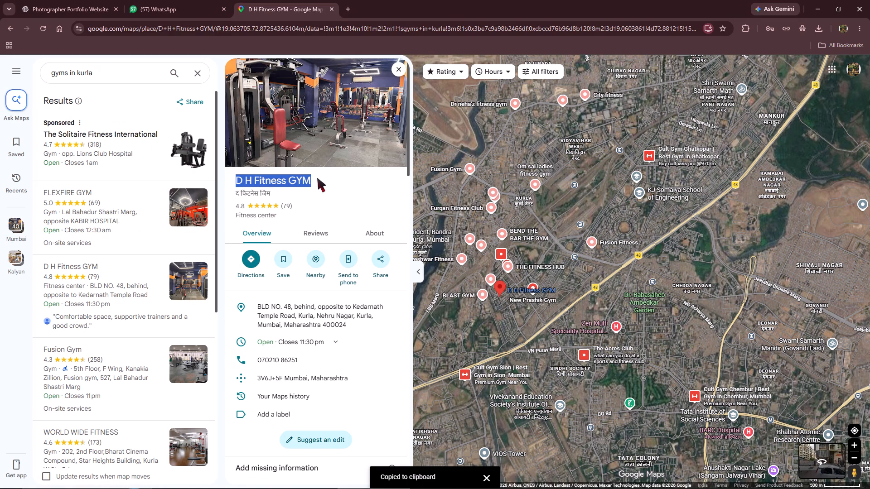
{"action": "key", "text": "ctrl+c"}
{"action": "key", "text": "ctrl+c"}
{"action": "key", "text": "alt+Tab"}
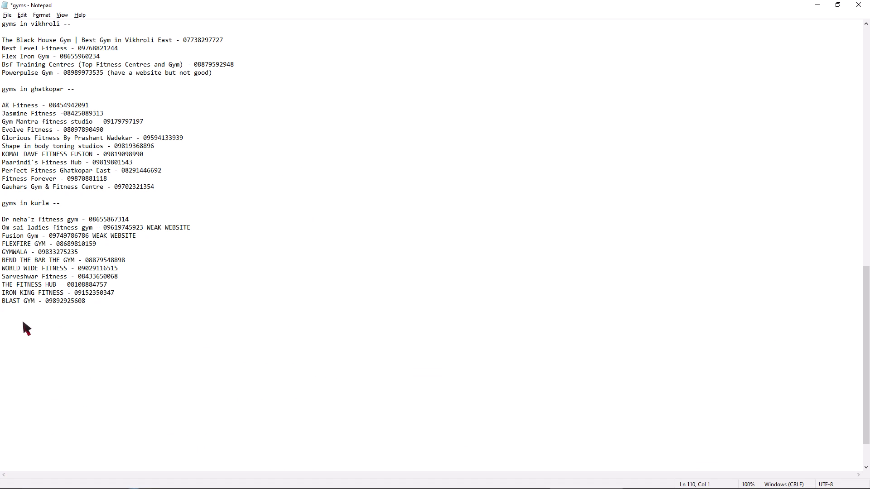
{"action": "key", "text": "ctrl+v"}
{"action": "key", "text": "space"}
{"action": "type", "text": "-"}
{"action": "key", "text": "space"}
{"action": "key", "text": "Tab"}
Copy the phone number from the D H Fitness GYM listing into its entry in the gyms file and start a new line.
{"action": "key", "text": "alt+Tab"}
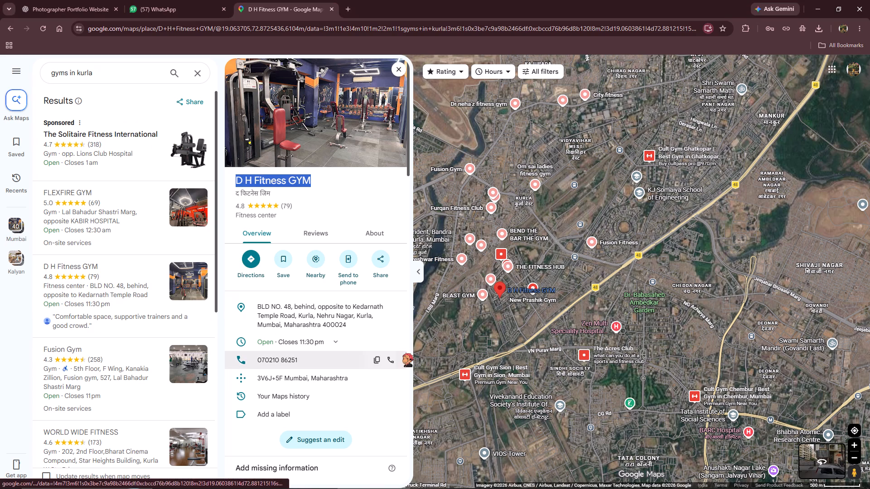
{"action": "left_click", "coordinate": [339, 355]}
{"action": "key", "text": "Tab"}
{"action": "key", "text": "alt+Tab"}
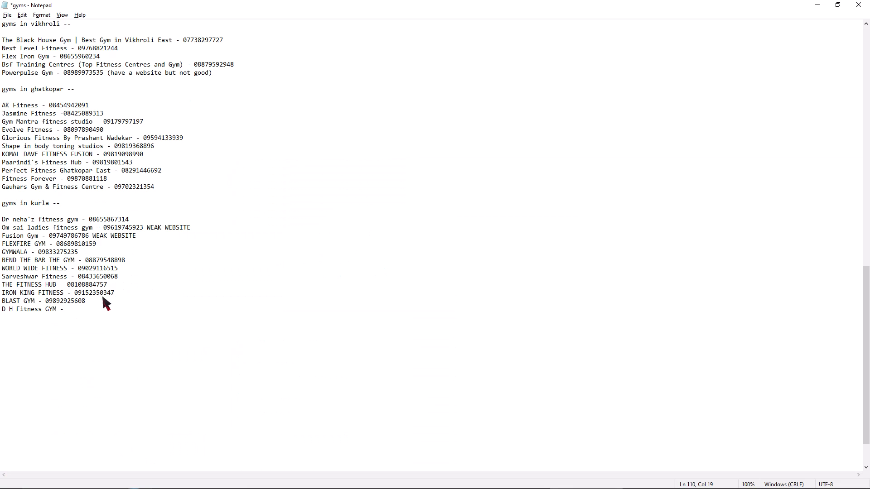
{"action": "key", "text": "ctrl+v"}
{"action": "key", "text": "ctrl+Return"}
{"action": "key", "text": "Tab"}
Open the New Prashik Gym listing in Google Maps and copy its name, followed by a dash, below D H Fitness GYM in the gyms file.
{"action": "key", "text": "alt+Tab"}
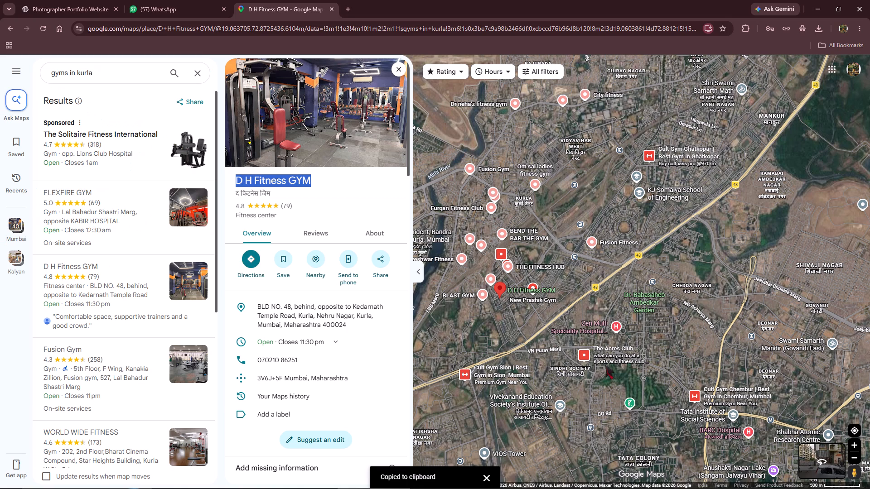
{"action": "left_click", "coordinate": [527, 285]}
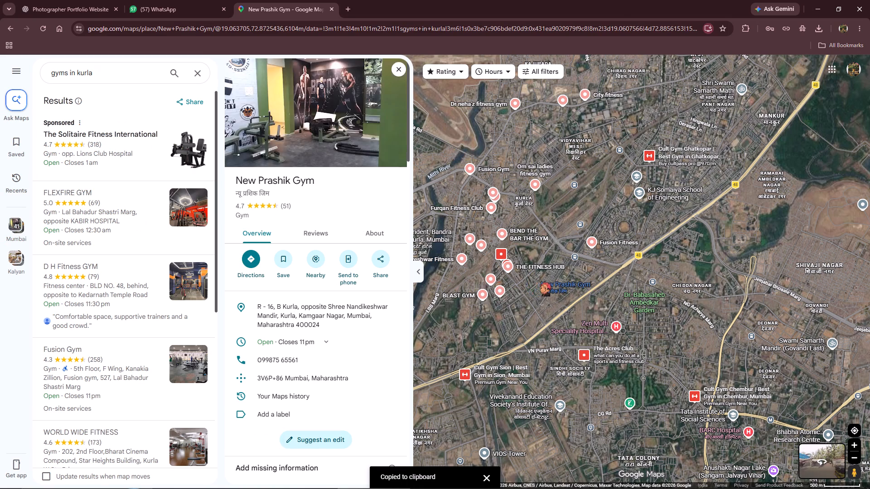
{"action": "left_click_drag", "start_coordinate": [237, 181], "coordinate": [320, 184]}
{"action": "key", "text": "ctrl+c"}
{"action": "key", "text": "ctrl+c"}
{"action": "key", "text": "alt+Tab"}
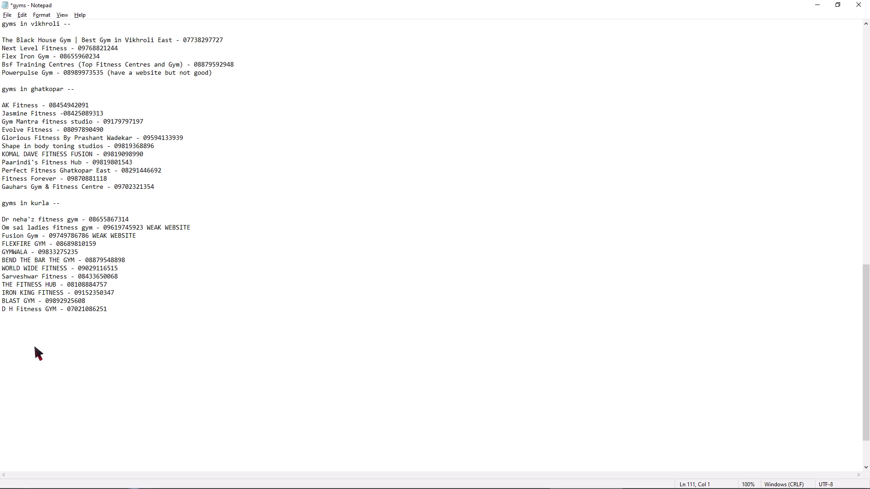
{"action": "key", "text": "ctrl+v"}
{"action": "key", "text": "space"}
{"action": "type", "text": "-"}
{"action": "key", "text": "space"}
{"action": "key", "text": "Tab"}
Copy the phone number from the New Prashik Gym listing into its entry in the gyms file and start a new line.
{"action": "key", "text": "alt+Tab"}
{"action": "left_click", "coordinate": [281, 360]}
{"action": "key", "text": "alt+Tab"}
{"action": "key", "text": "ctrl+v"}
{"action": "key", "text": "Return"}
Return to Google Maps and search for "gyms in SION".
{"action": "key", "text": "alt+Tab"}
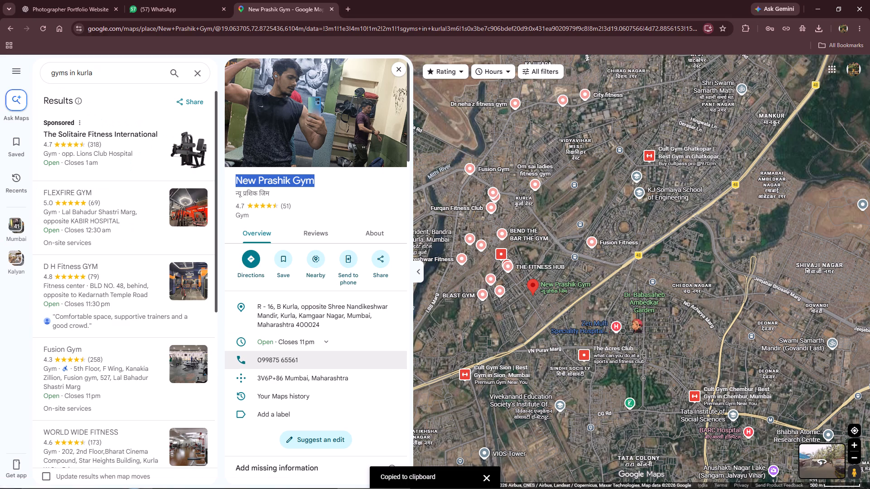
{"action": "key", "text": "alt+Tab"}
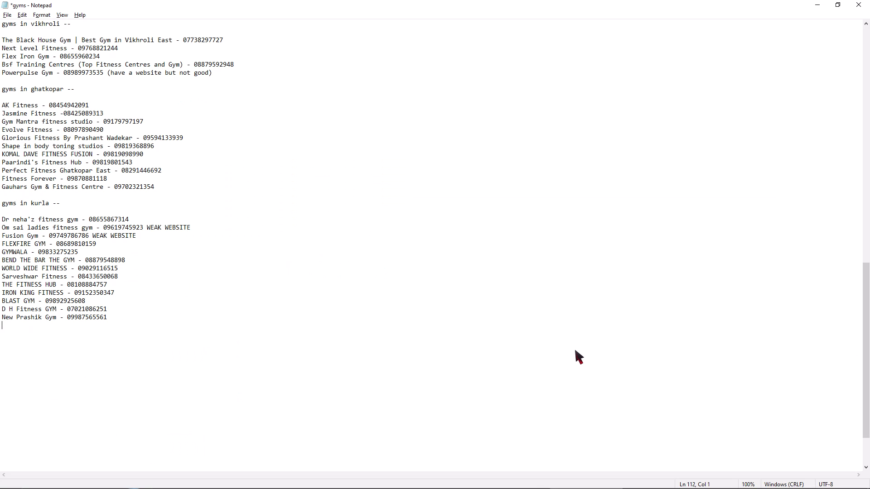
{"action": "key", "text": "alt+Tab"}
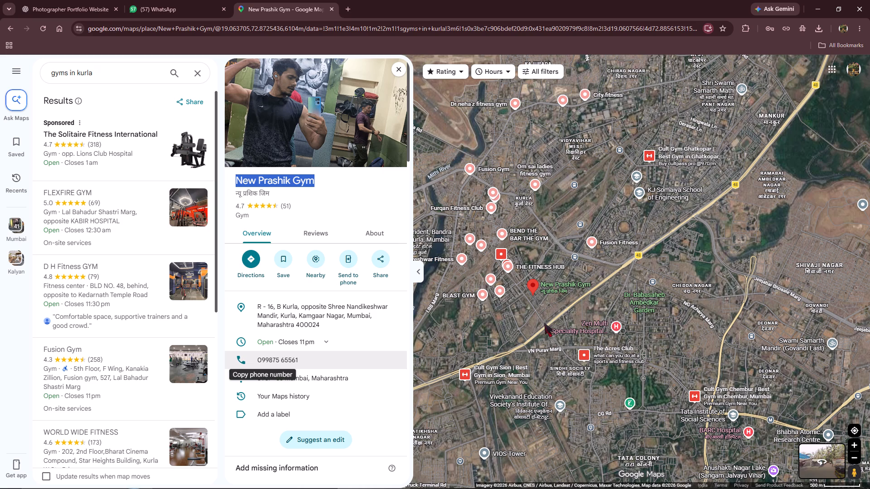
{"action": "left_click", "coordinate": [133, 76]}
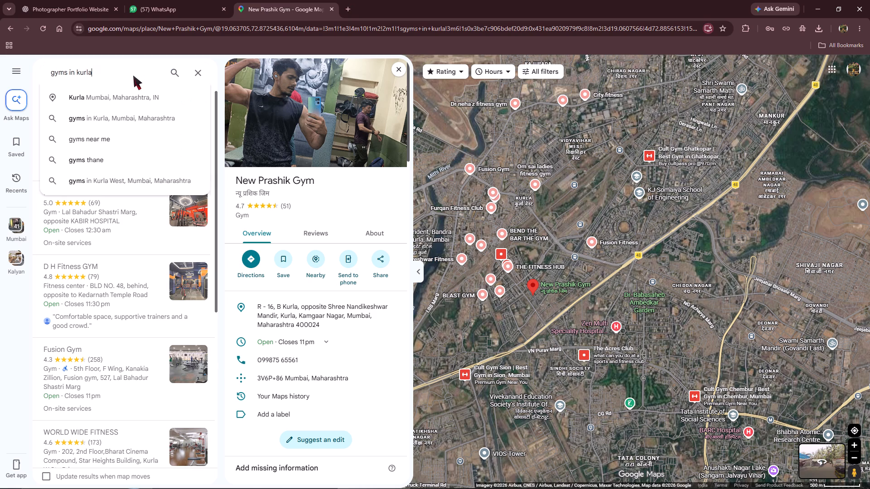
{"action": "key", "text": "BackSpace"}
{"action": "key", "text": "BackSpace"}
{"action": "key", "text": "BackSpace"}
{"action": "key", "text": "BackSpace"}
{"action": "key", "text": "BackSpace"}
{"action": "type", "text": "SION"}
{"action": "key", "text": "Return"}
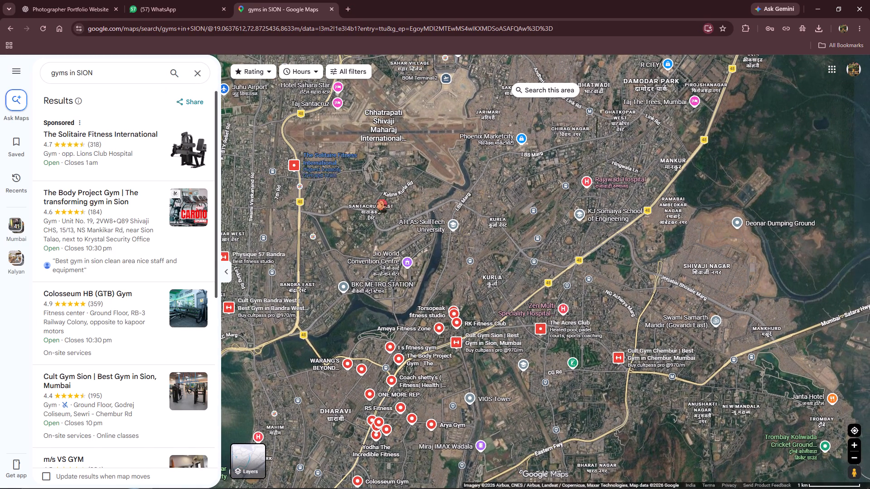
Replace the area name in the map search with lowercase "sion" and search for "gyms in sion".
{"action": "left_click", "coordinate": [112, 72]}
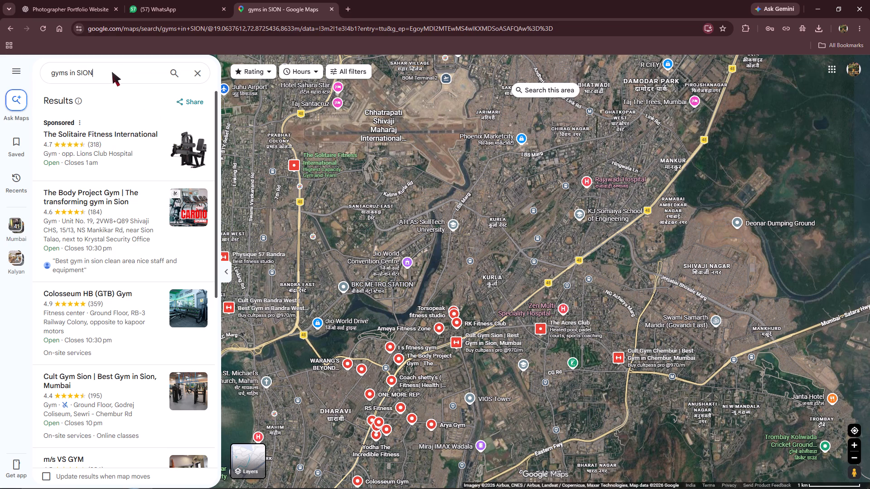
{"action": "key", "text": "BackSpace"}
{"action": "key", "text": "BackSpace"}
{"action": "key", "text": "BackSpace"}
{"action": "key", "text": "BackSpace"}
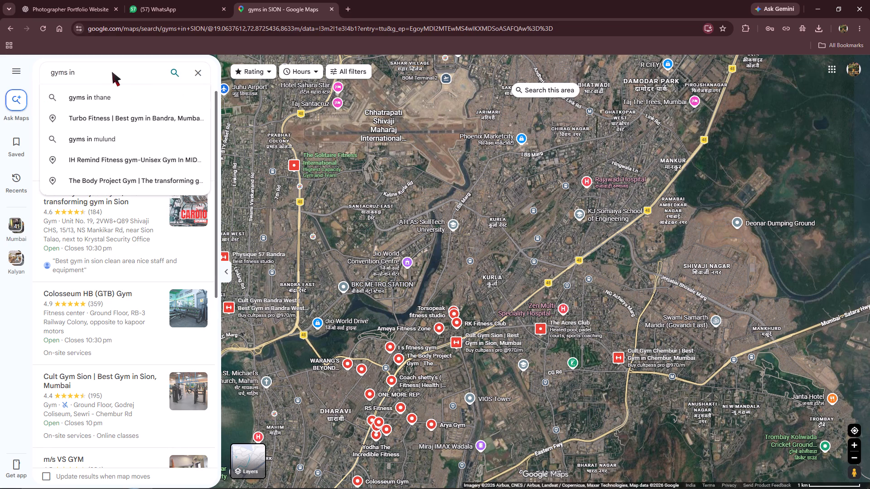
{"action": "type", "text": "sion"}
{"action": "key", "text": "Return"}
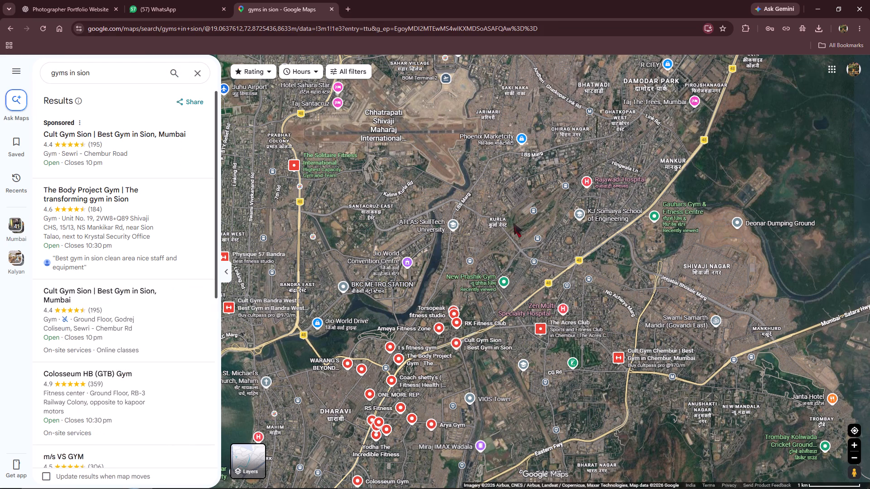
Open the Torsopeak fitness studio listing from the Sion map results, copy its name and switch to the gyms file in Notepad.
{"action": "left_click_drag", "start_coordinate": [393, 268], "coordinate": [445, 73]}
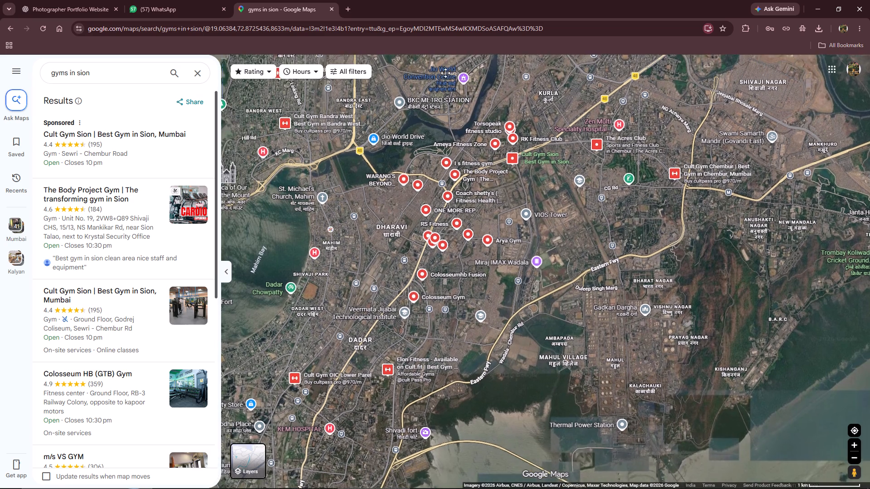
{"action": "left_click_drag", "start_coordinate": [445, 73], "coordinate": [408, 106]}
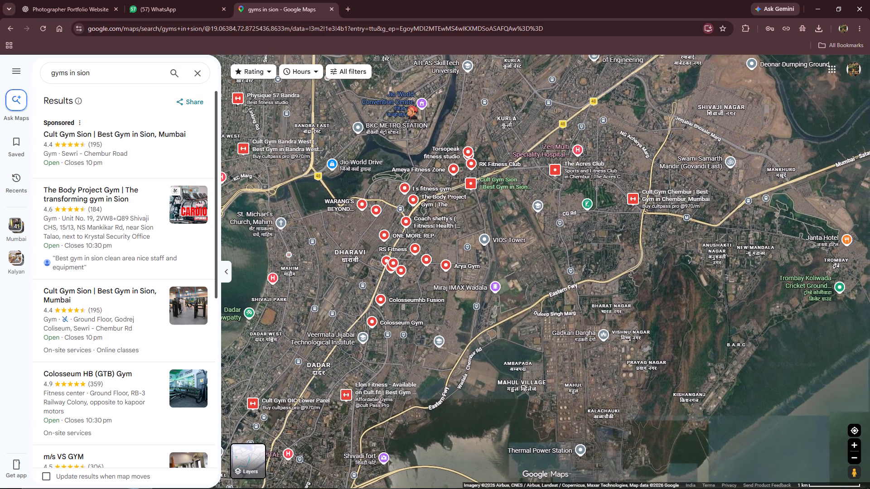
{"action": "scroll", "coordinate": [510, 190], "scroll_direction": "up", "scroll_amount": 1, "text": "ctrl"}
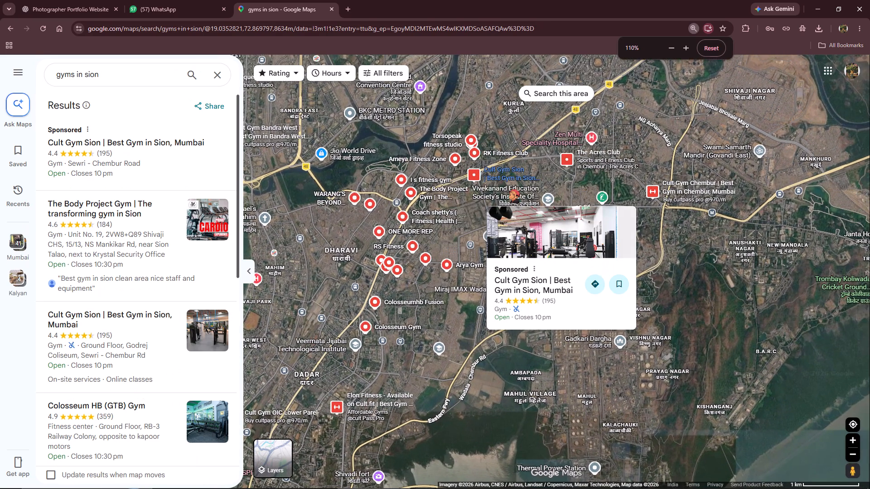
{"action": "scroll", "coordinate": [510, 190], "scroll_direction": "up", "scroll_amount": 1, "text": "ctrl"}
{"action": "left_click_drag", "start_coordinate": [406, 238], "coordinate": [544, 263]}
{"action": "left_click", "coordinate": [566, 126]}
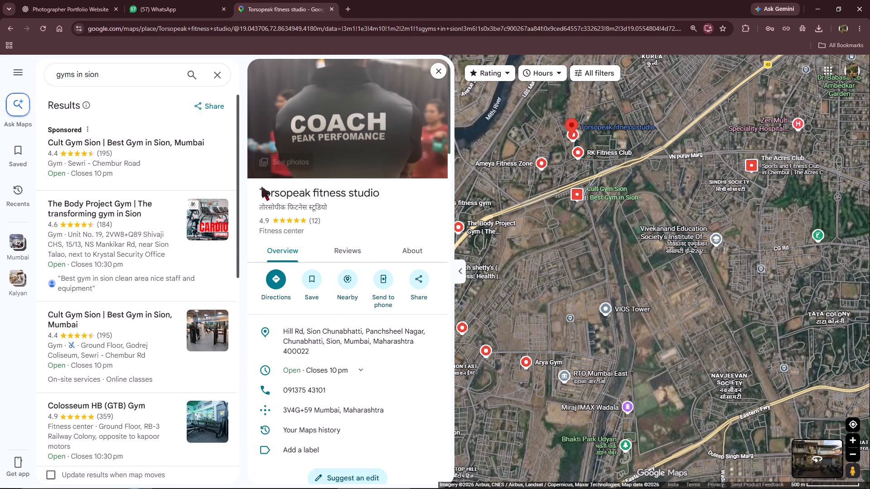
{"action": "left_click_drag", "start_coordinate": [260, 187], "coordinate": [402, 192]}
{"action": "key", "text": "ctrl+c"}
{"action": "key", "text": "ctrl+c"}
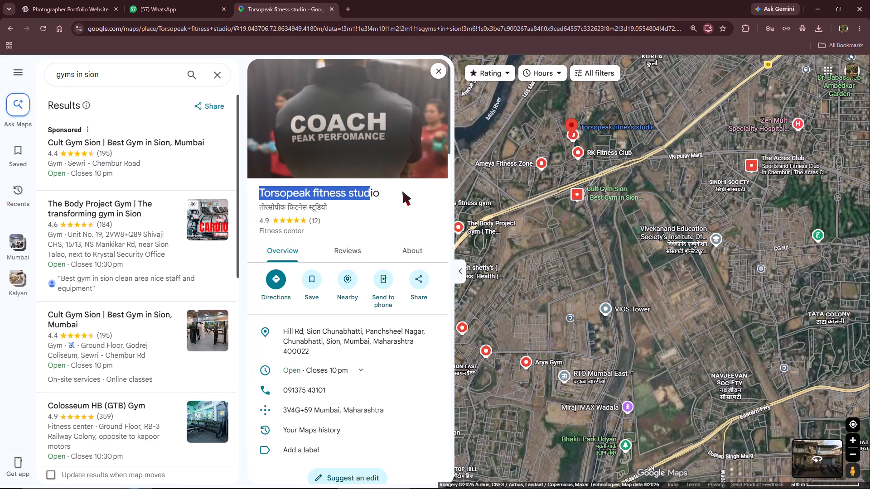
{"action": "key", "text": "alt+Tab"}
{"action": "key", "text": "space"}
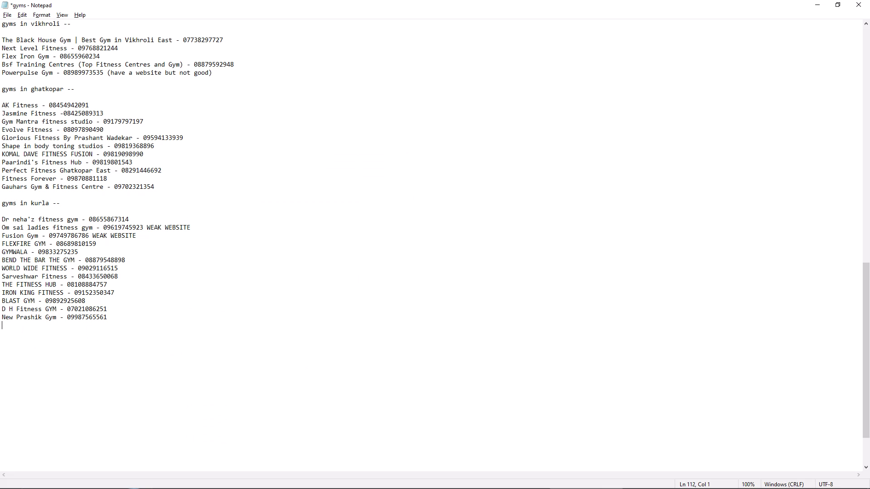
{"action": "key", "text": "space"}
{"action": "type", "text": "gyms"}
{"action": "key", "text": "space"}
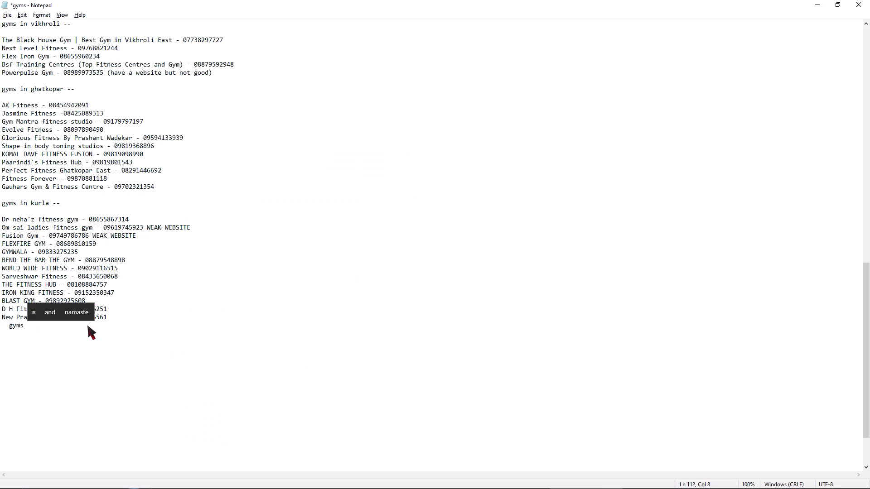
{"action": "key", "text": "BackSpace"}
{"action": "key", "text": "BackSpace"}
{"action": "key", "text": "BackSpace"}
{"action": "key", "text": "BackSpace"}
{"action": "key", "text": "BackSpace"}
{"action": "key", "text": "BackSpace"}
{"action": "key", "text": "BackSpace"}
Add the heading "gyms in sion --" below the Kurla entries, with a blank line before and after it.
{"action": "key", "text": "Return"}
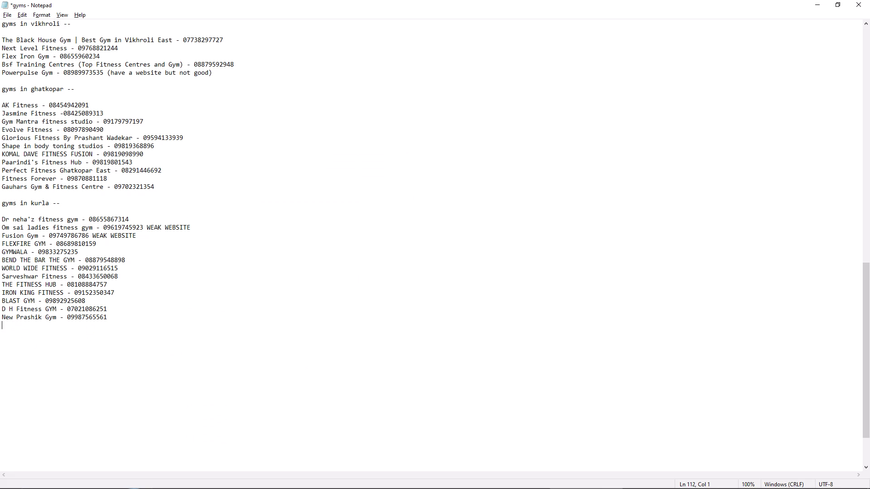
{"action": "type", "text": "gyms in tha"}
{"action": "key", "text": "BackSpace"}
{"action": "key", "text": "BackSpace"}
{"action": "key", "text": "BackSpace"}
{"action": "type", "text": "sion --"}
{"action": "key", "text": "Return"}
{"action": "key", "text": "space"}
{"action": "key", "text": "Return"}
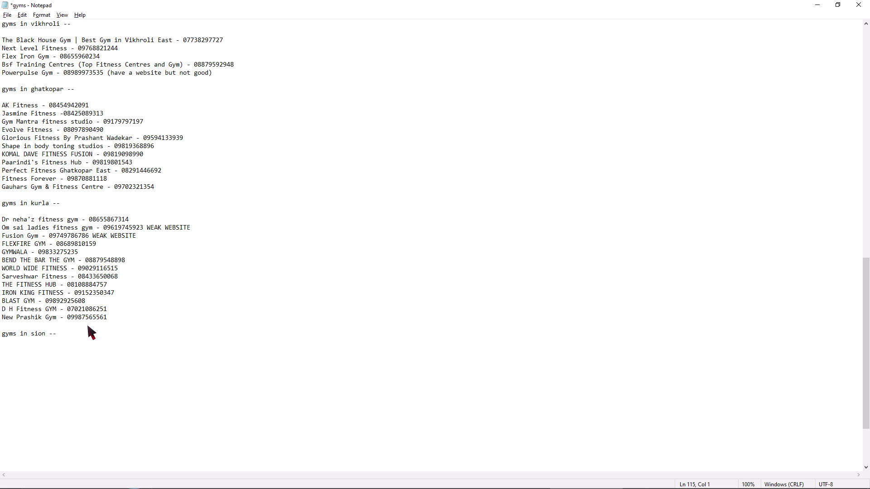
Paste the copied name Torsopeak fitness studio, followed by a dash, under the Sion heading.
{"action": "key", "text": "ctrl+v"}
{"action": "key", "text": "space"}
{"action": "type", "text": "-"}
{"action": "key", "text": "space"}
{"action": "key", "text": "Tab"}
Copy the phone number from the Torsopeak fitness studio listing in Google Maps into its entry in the gyms file and start a new line.
{"action": "key", "text": "alt+Tab"}
{"action": "left_click", "coordinate": [335, 389]}
{"action": "key", "text": "alt+Tab"}
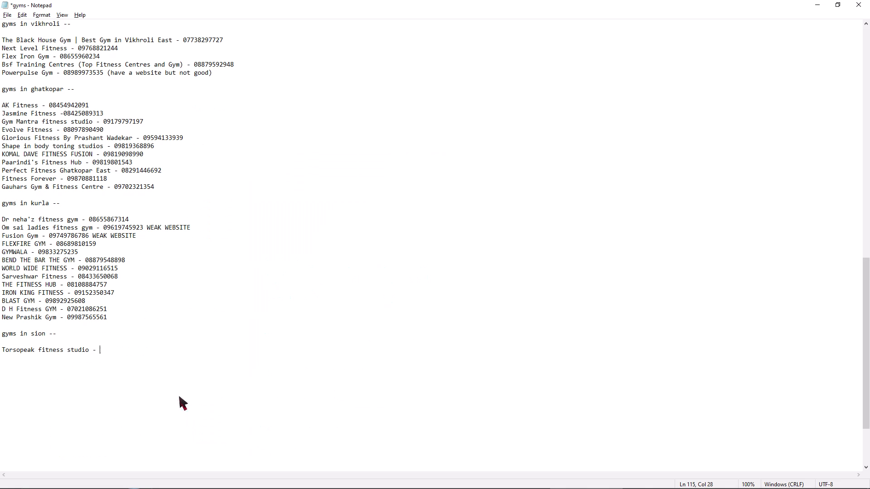
{"action": "key", "text": "ctrl+v"}
{"action": "key", "text": "Return"}
Open the Kings fitness listing in Google Maps and copy its name, followed by a dash, below Torsopeak fitness studio in the gyms file.
{"action": "key", "text": "alt+Tab"}
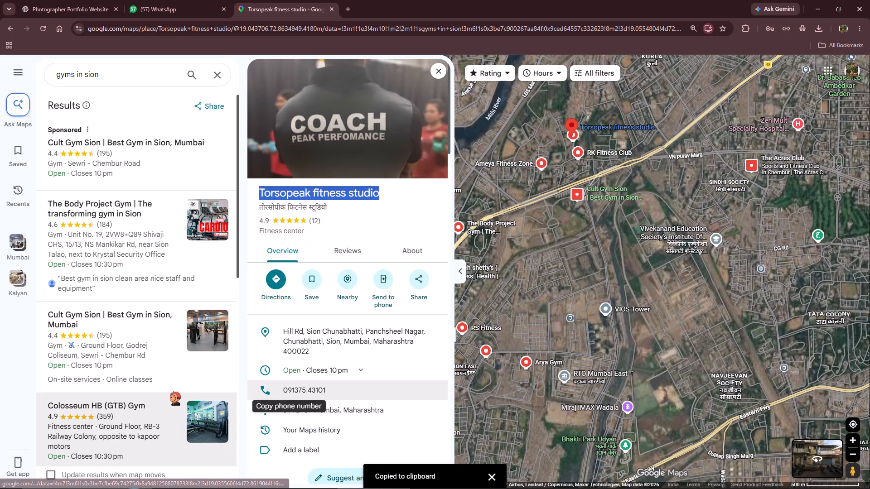
{"action": "key", "text": "alt+Tab"}
{"action": "key", "text": "alt+Tab"}
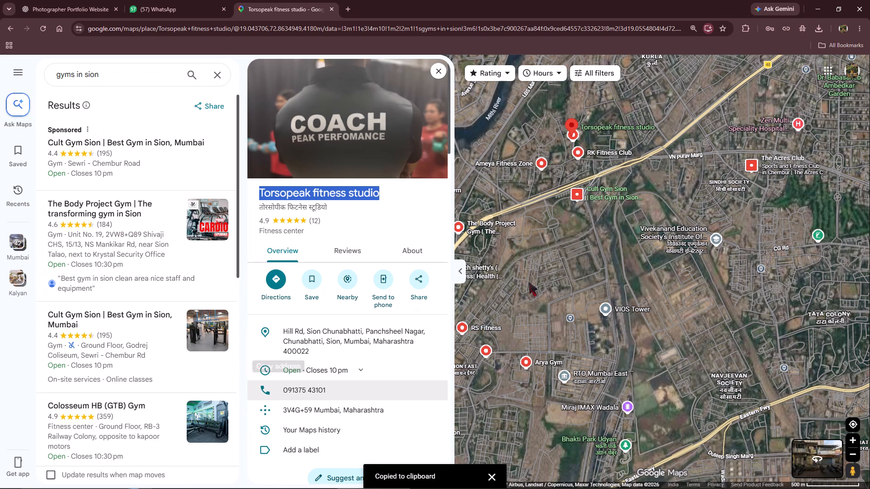
{"action": "left_click", "coordinate": [561, 240]}
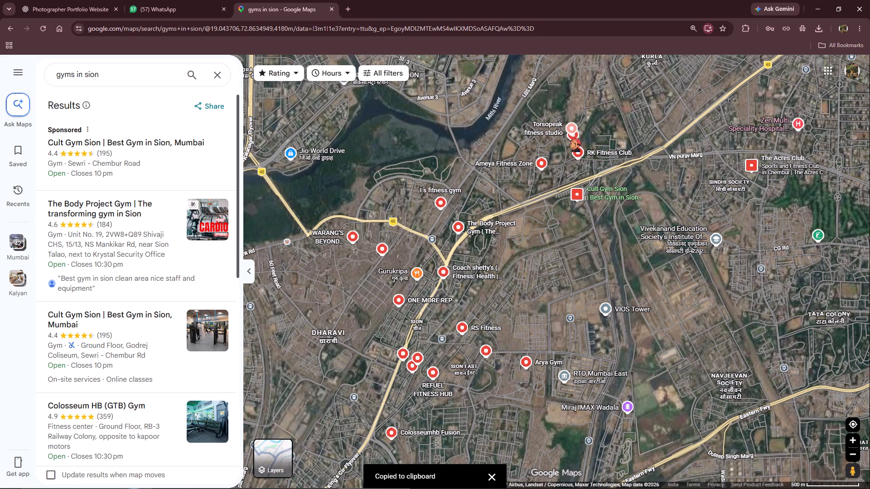
{"action": "left_click", "coordinate": [571, 139]}
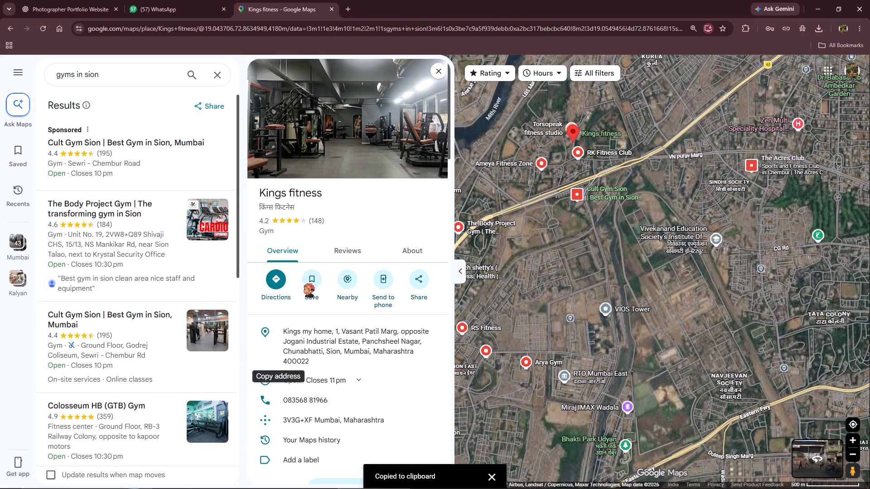
{"action": "left_click_drag", "start_coordinate": [324, 197], "coordinate": [255, 195]}
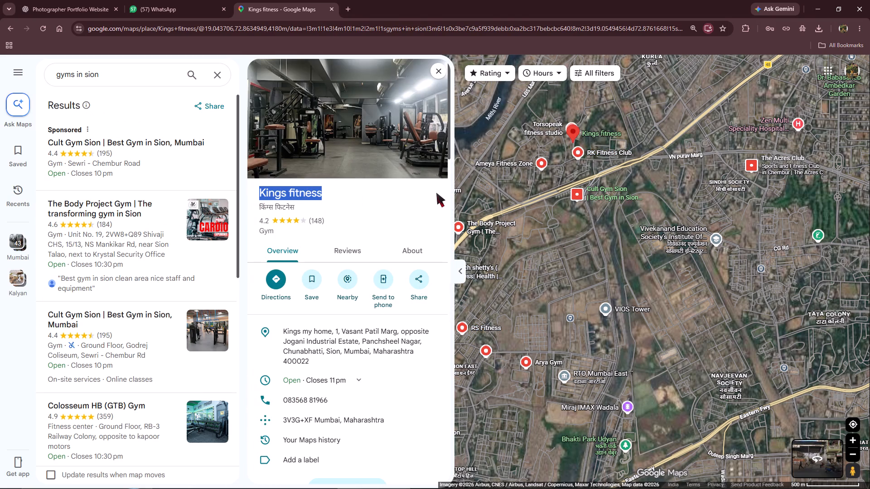
{"action": "key", "text": "ctrl+c"}
{"action": "key", "text": "ctrl+c"}
{"action": "key", "text": "alt+Tab"}
{"action": "key", "text": "ctrl+v"}
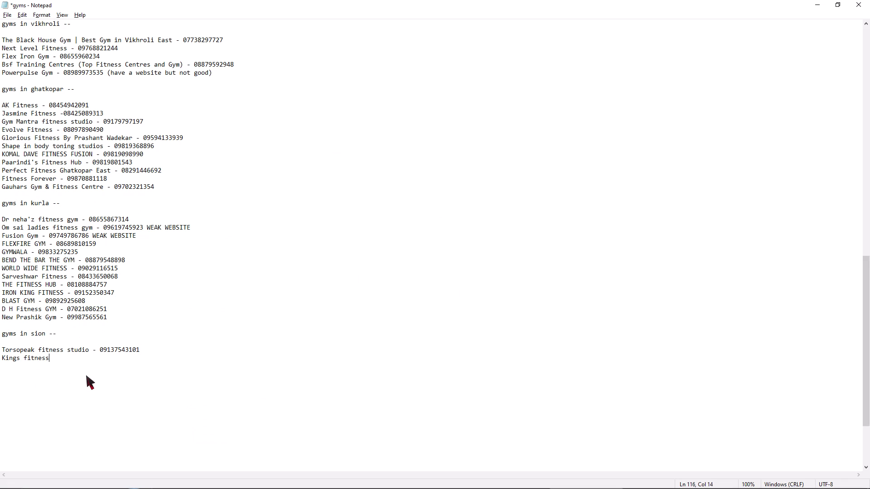
{"action": "key", "text": "space"}
{"action": "type", "text": "-"}
{"action": "key", "text": "space"}
Copy the phone number from the Kings fitness listing in Google Maps into its entry in the gyms file and start a new line.
{"action": "key", "text": "alt+Tab"}
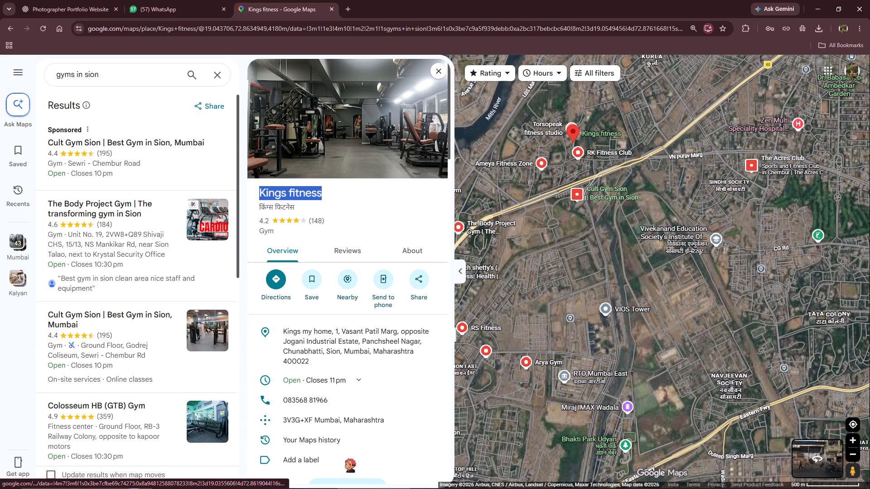
{"action": "left_click", "coordinate": [348, 395]}
{"action": "key", "text": "alt+Tab"}
{"action": "key", "text": "ctrl+v"}
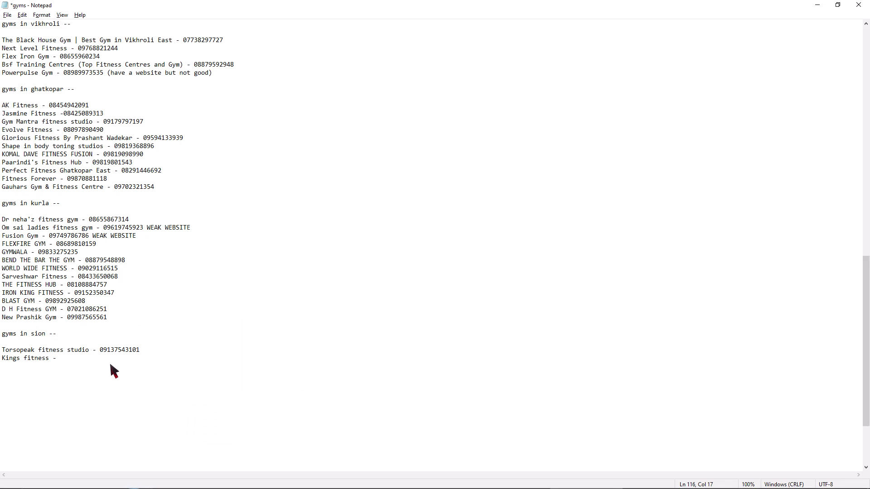
{"action": "key", "text": "Return"}
Open the RK Fitness Club listing in Google Maps and copy its name, followed by a dash, below Kings fitness in the gyms file.
{"action": "key", "text": "alt+Tab"}
{"action": "key", "text": "space"}
{"action": "key", "text": "alt+Tab"}
{"action": "key", "text": "alt+Tab"}
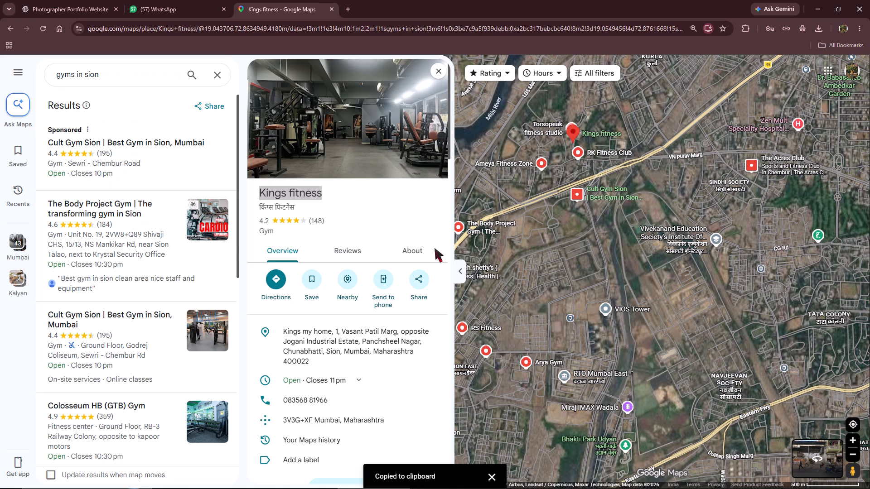
{"action": "left_click", "coordinate": [575, 155]}
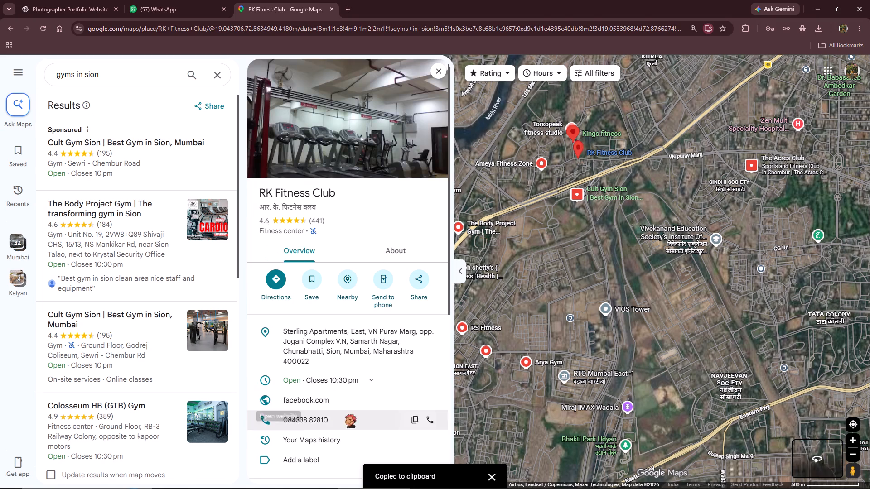
{"action": "left_click_drag", "start_coordinate": [244, 197], "coordinate": [341, 201]}
{"action": "left_click", "coordinate": [342, 200]}
{"action": "triple_click", "coordinate": [347, 197]}
{"action": "left_click", "coordinate": [347, 197]}
{"action": "key", "text": "ctrl+c"}
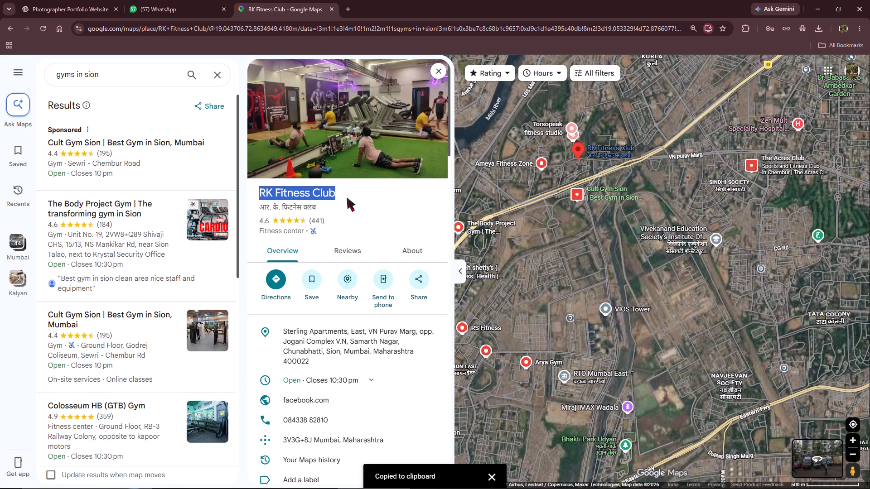
{"action": "key", "text": "alt+Tab"}
{"action": "key", "text": "ctrl+v"}
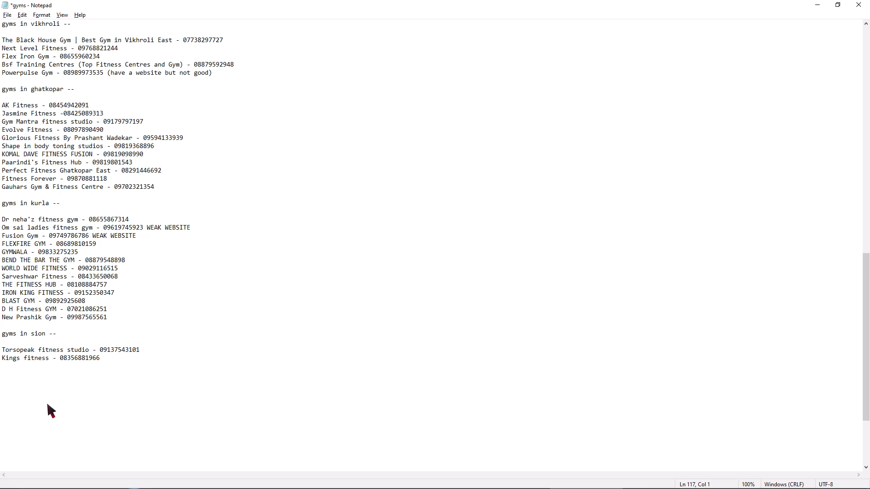
{"action": "key", "text": "BackSpace"}
{"action": "key", "text": "space"}
{"action": "type", "text": "-"}
{"action": "key", "text": "space"}
Copy the phone number from the RK Fitness Club listing in Google Maps into its entry in the gyms file and start a new line.
{"action": "key", "text": "alt+Tab"}
{"action": "left_click", "coordinate": [338, 421]}
{"action": "key", "text": "alt+Tab"}
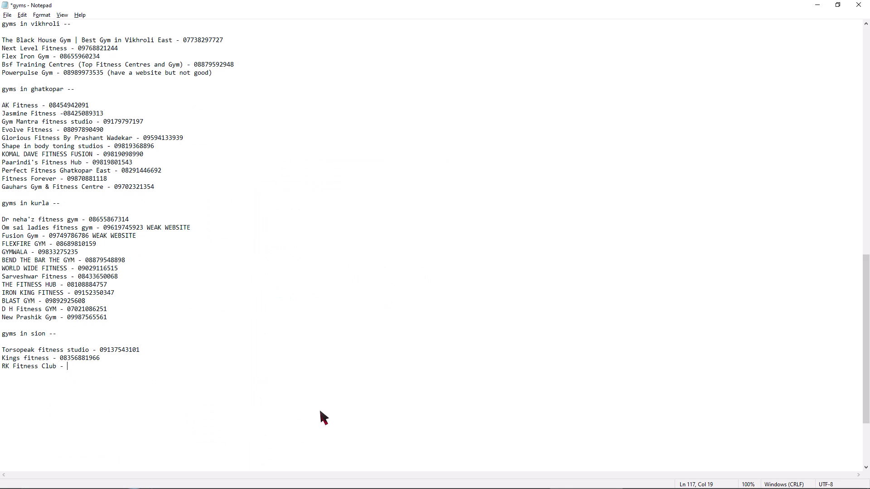
{"action": "key", "text": "ctrl+v"}
{"action": "key", "text": "Return"}
Open the Ameya Fitness Zone listing in Google Maps and copy its name, followed by a dash, below RK Fitness Club in the gyms file.
{"action": "key", "text": "alt+Tab"}
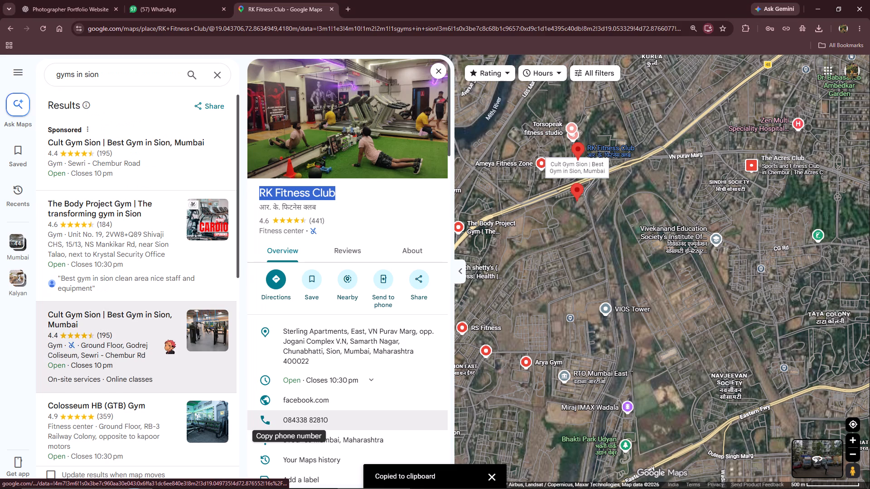
{"action": "scroll", "coordinate": [547, 272], "scroll_direction": "down", "scroll_amount": 2, "text": "ctrl"}
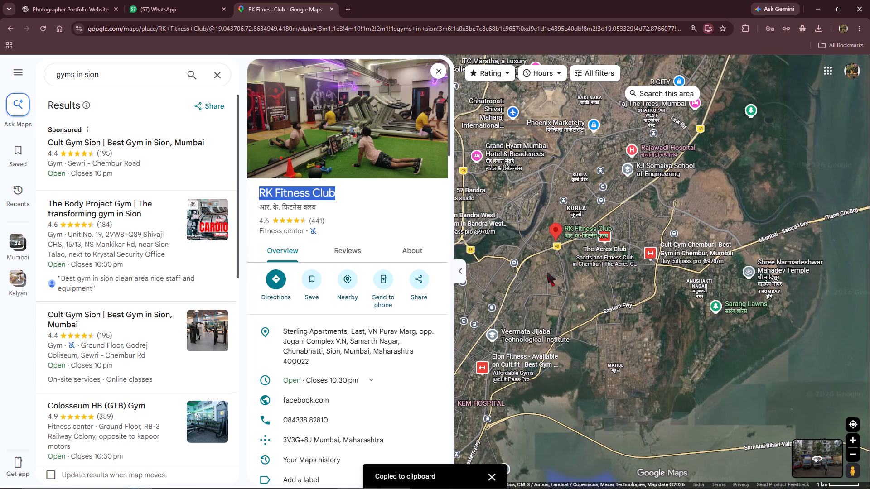
{"action": "scroll", "coordinate": [550, 283], "scroll_direction": "up", "scroll_amount": 1, "text": "ctrl"}
{"action": "left_click_drag", "start_coordinate": [553, 269], "coordinate": [636, 261]}
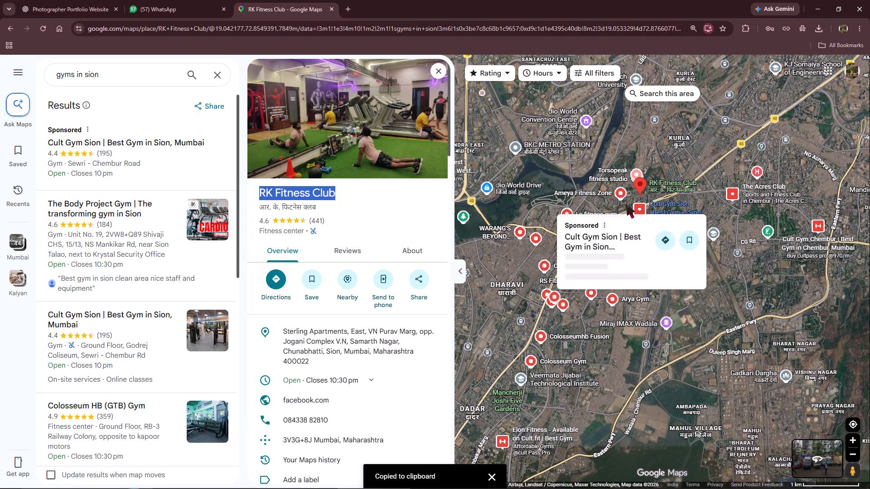
{"action": "left_click", "coordinate": [623, 199]}
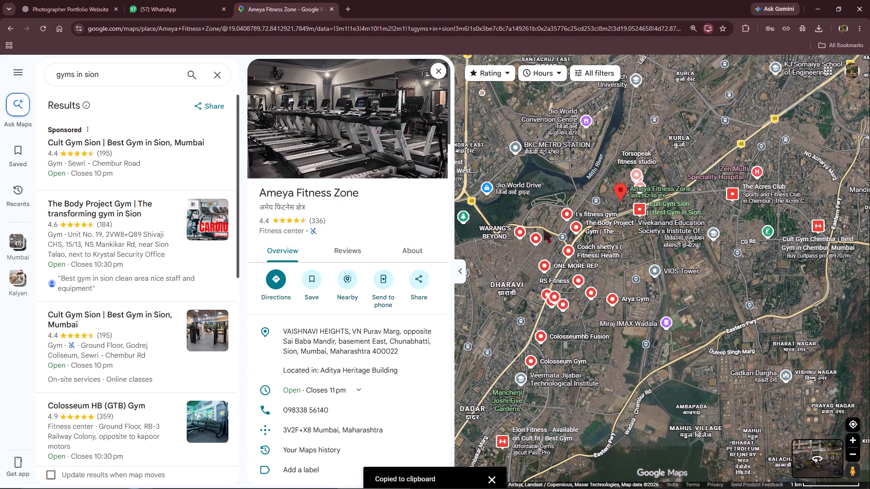
{"action": "left_click", "coordinate": [258, 197]}
{"action": "left_click_drag", "start_coordinate": [292, 191], "coordinate": [372, 192]}
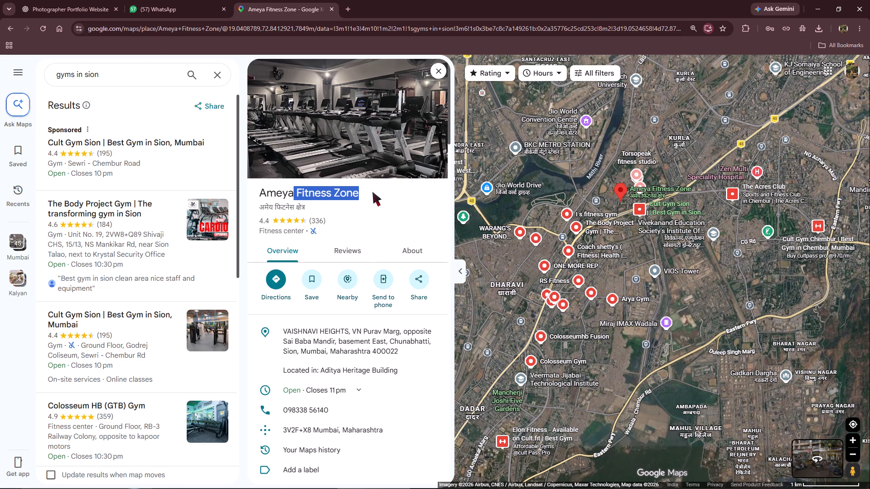
{"action": "triple_click", "coordinate": [372, 192]}
{"action": "key", "text": "ctrl+c"}
{"action": "key", "text": "ctrl+c"}
{"action": "key", "text": "alt+Tab"}
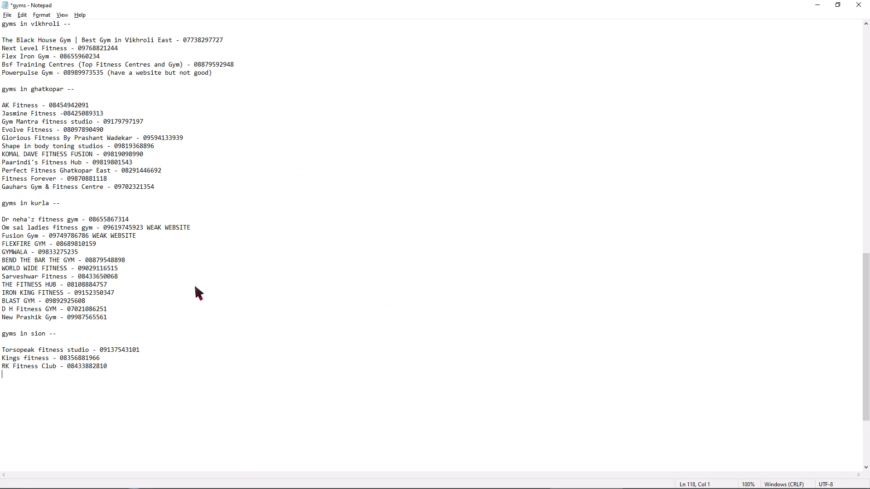
{"action": "key", "text": "ctrl+v"}
{"action": "key", "text": "BackSpace"}
{"action": "key", "text": "space"}
{"action": "type", "text": "-"}
{"action": "key", "text": "space"}
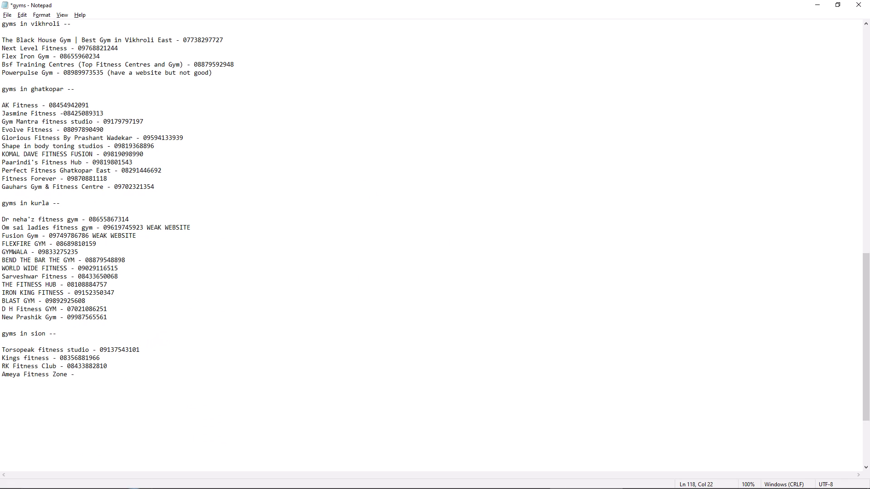
Copy the phone number from the Ameya Fitness Zone listing in Google Maps into its entry in the gyms file and start a new line.
{"action": "key", "text": "alt+Tab"}
{"action": "left_click", "coordinate": [378, 406]}
{"action": "key", "text": "alt+Tab"}
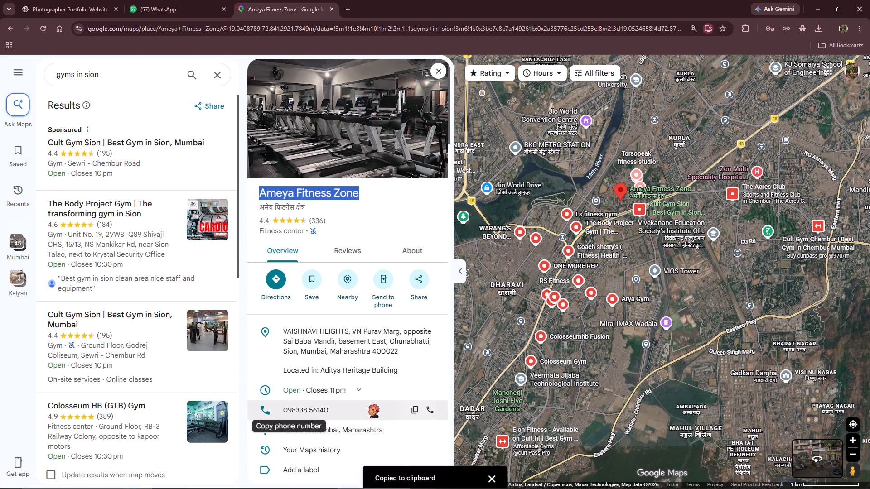
{"action": "key", "text": "ctrl+v"}
{"action": "key", "text": "Return"}
Open the I s fitness gym listing in Google Maps and copy its name, followed by a dash, below Ameya Fitness Zone in the gyms file.
{"action": "key", "text": "alt+Tab"}
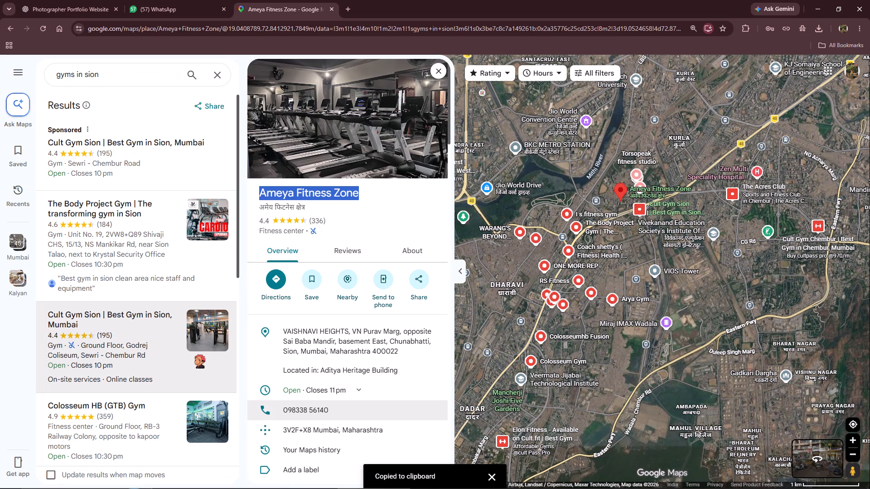
{"action": "left_click", "coordinate": [560, 215]}
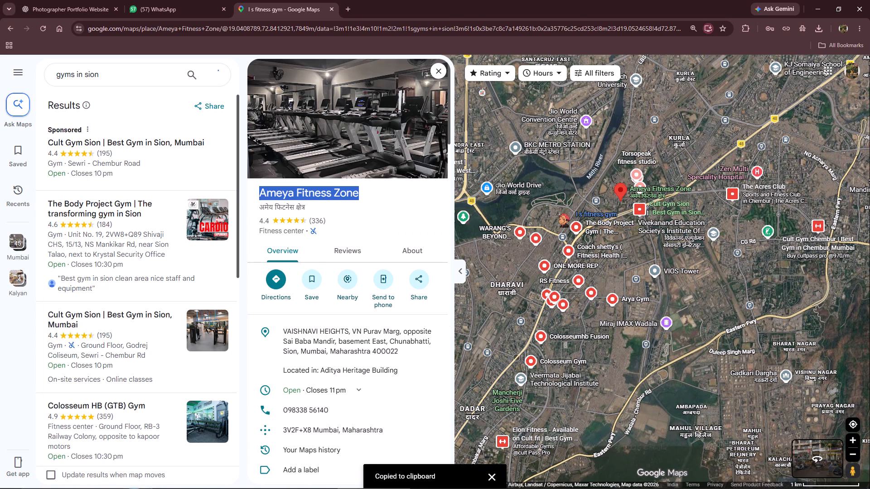
{"action": "left_click_drag", "start_coordinate": [253, 192], "coordinate": [324, 190]}
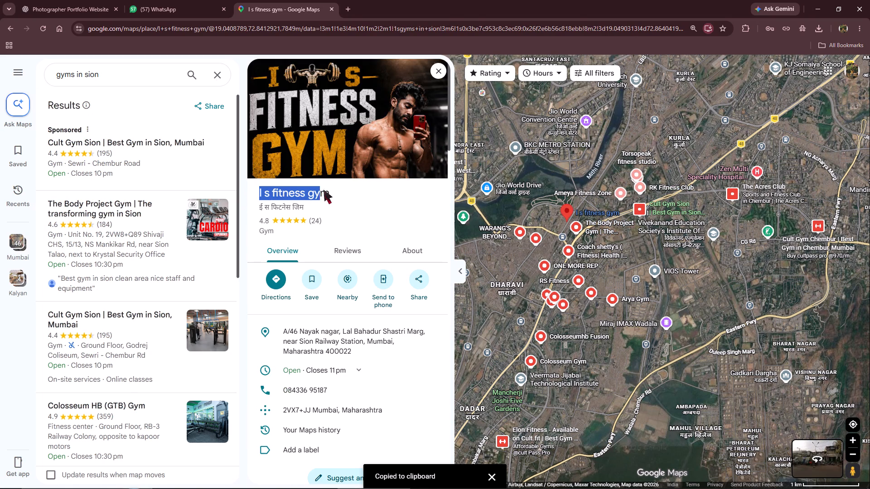
{"action": "left_click_drag", "start_coordinate": [324, 190], "coordinate": [332, 190]}
{"action": "key", "text": "ctrl+c"}
{"action": "key", "text": "alt+Tab"}
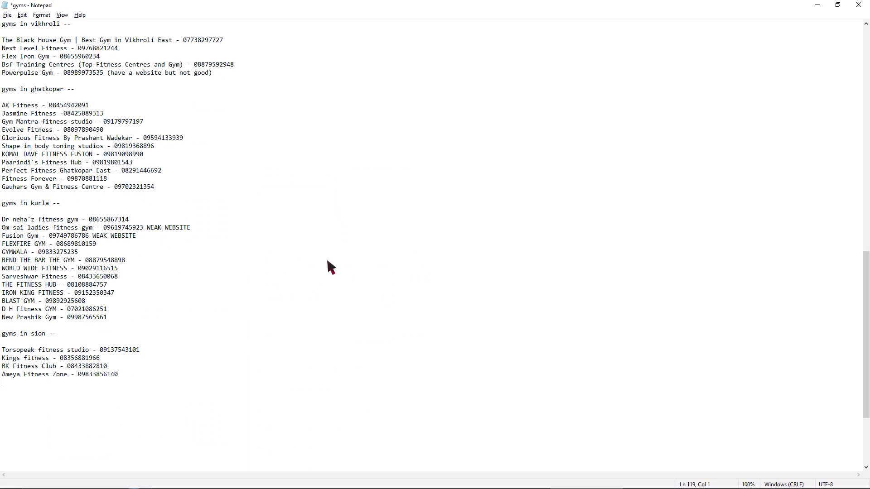
{"action": "key", "text": "ctrl+v"}
{"action": "key", "text": "space"}
{"action": "type", "text": "-"}
{"action": "key", "text": "space"}
{"action": "key", "text": "Tab"}
Copy the phone number from the I s fitness gym listing in Google Maps into its entry in the gyms file and start a new line.
{"action": "key", "text": "alt+Tab"}
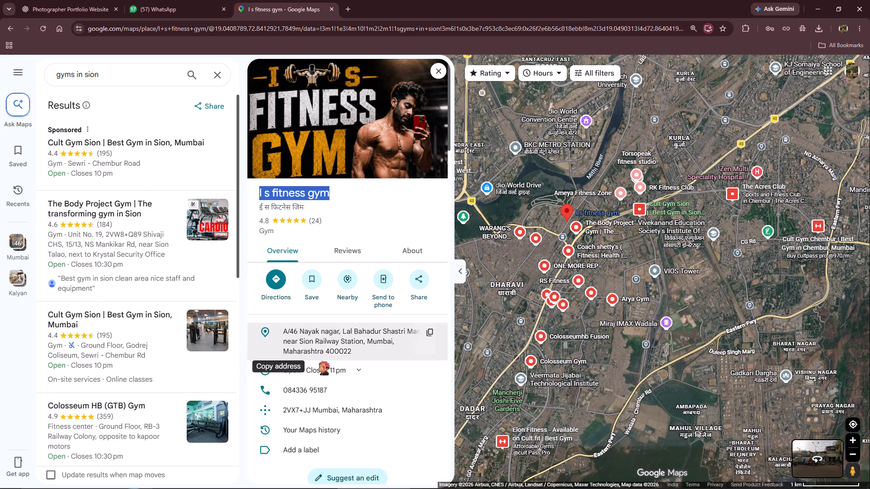
{"action": "double_click", "coordinate": [320, 387]}
{"action": "key", "text": "alt+Tab"}
{"action": "key", "text": "BackSpace"}
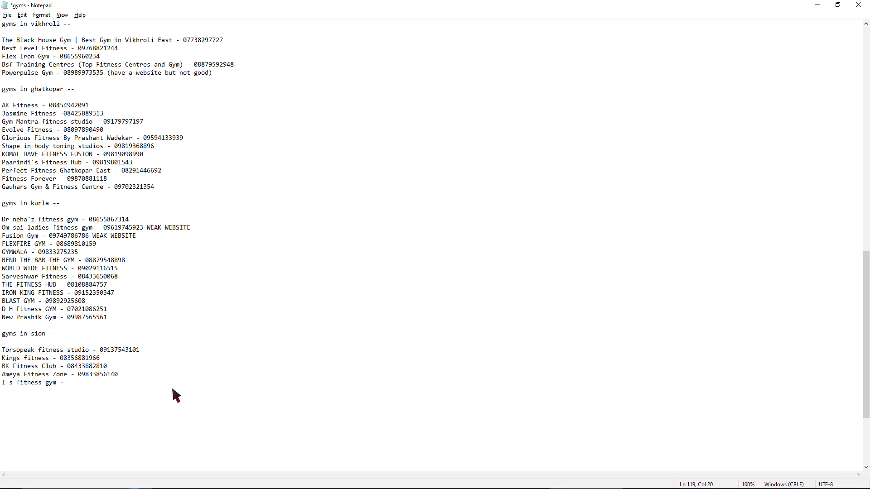
{"action": "key", "text": "ctrl+v"}
{"action": "key", "text": "space"}
{"action": "key", "text": "Tab"}
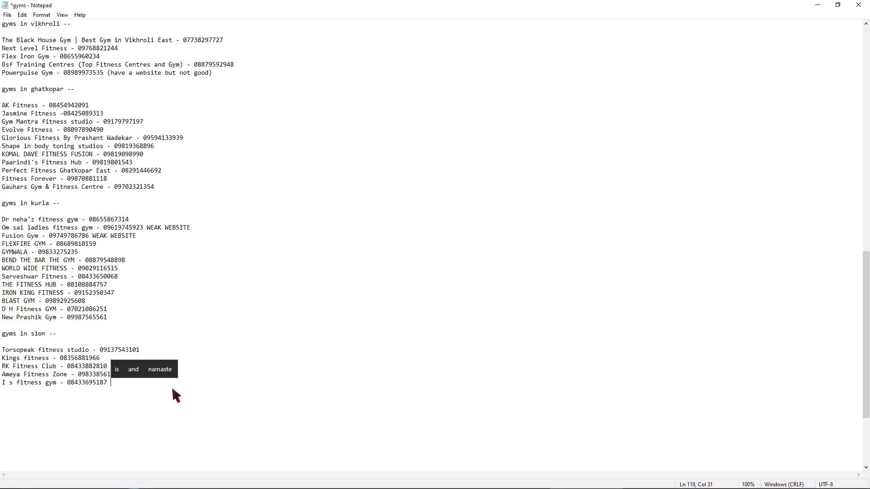
{"action": "key", "text": "Return"}
Open The Body Project Gym | The transforming gym in Sion listing in Google Maps and copy its full name.
{"action": "key", "text": "alt+Tab"}
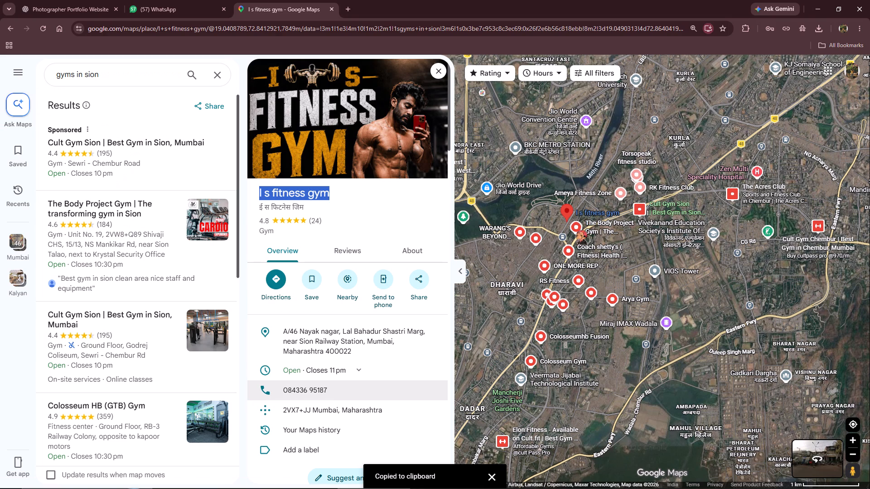
{"action": "left_click", "coordinate": [571, 226]}
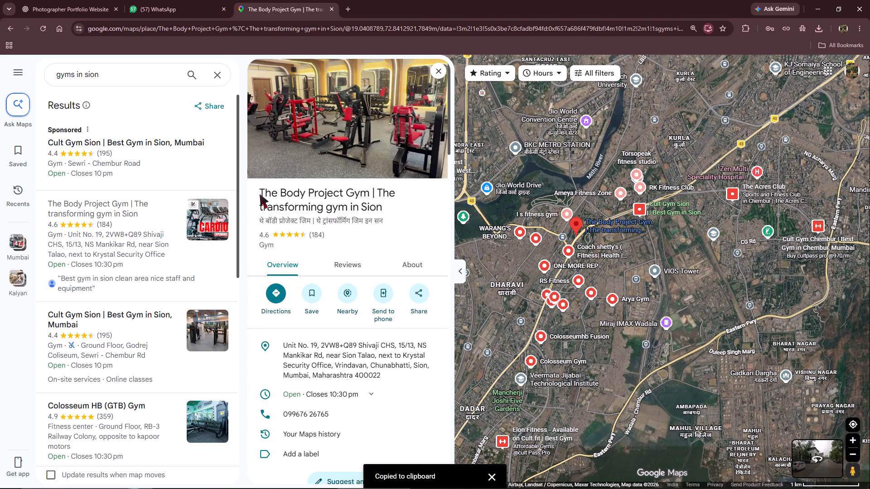
{"action": "left_click_drag", "start_coordinate": [260, 192], "coordinate": [401, 208]}
{"action": "key", "text": "ctrl+c"}
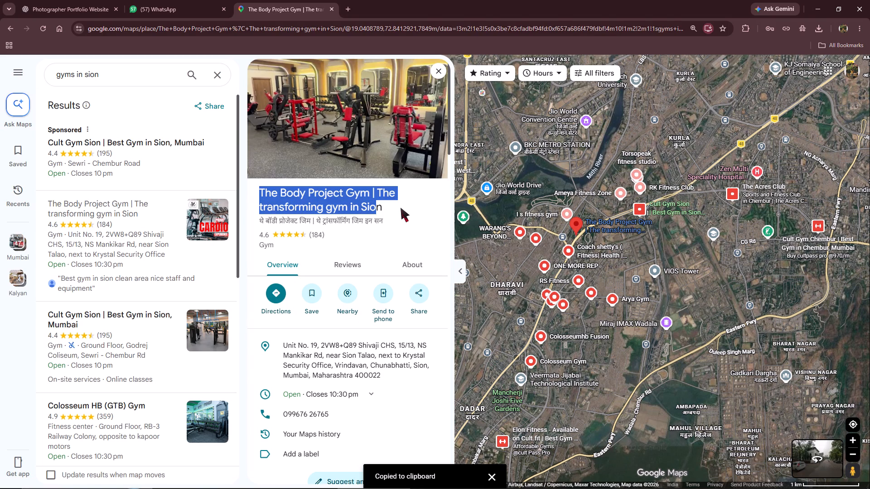
{"action": "key", "text": "ctrl+c"}
{"action": "key", "text": "ctrl+c"}
{"action": "key", "text": "ctrl+f"}
{"action": "key", "text": "ctrl+c"}
{"action": "key", "text": "ctrl+c"}
{"action": "key", "text": "ctrl+c"}
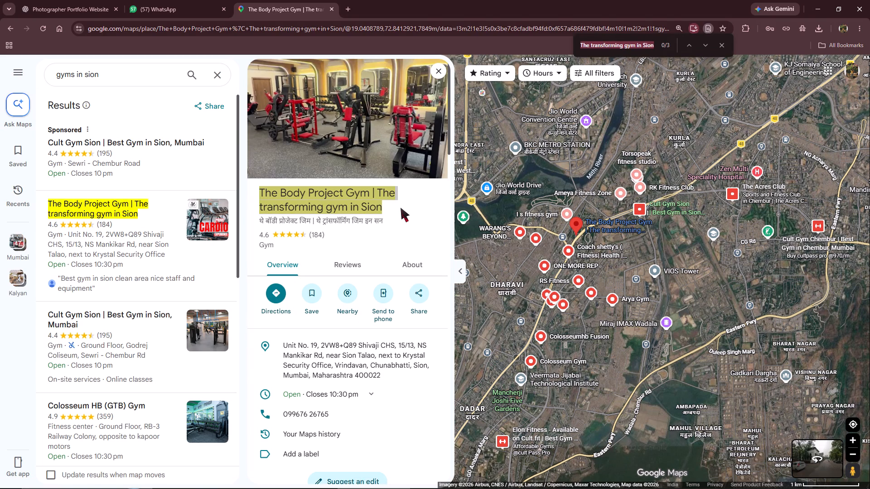
{"action": "left_click", "coordinate": [401, 208]}
{"action": "left_click_drag", "start_coordinate": [390, 212], "coordinate": [256, 191]}
{"action": "key", "text": "ctrl+c"}
{"action": "key", "text": "ctrl+c"}
{"action": "key", "text": "ctrl+c"}
Add the copied Body Project Gym name, followed by a dash, below I s fitness gym in the gyms file.
{"action": "key", "text": "alt+Tab"}
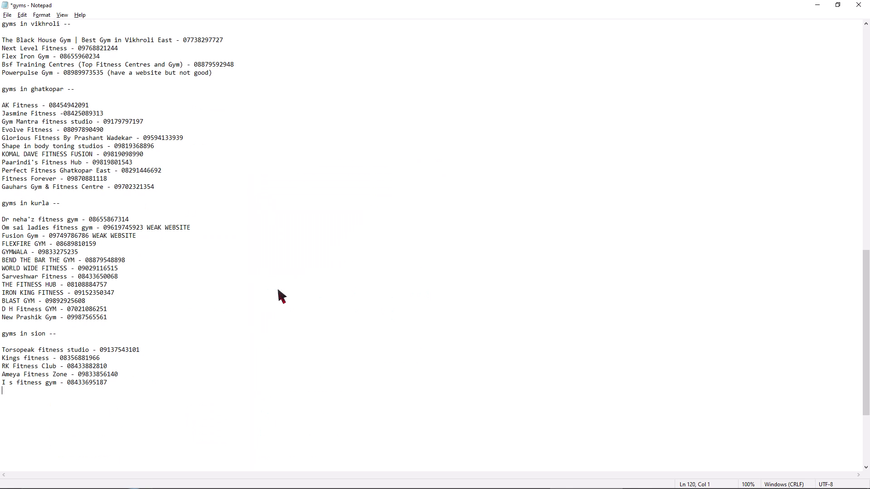
{"action": "key", "text": "ctrl+v"}
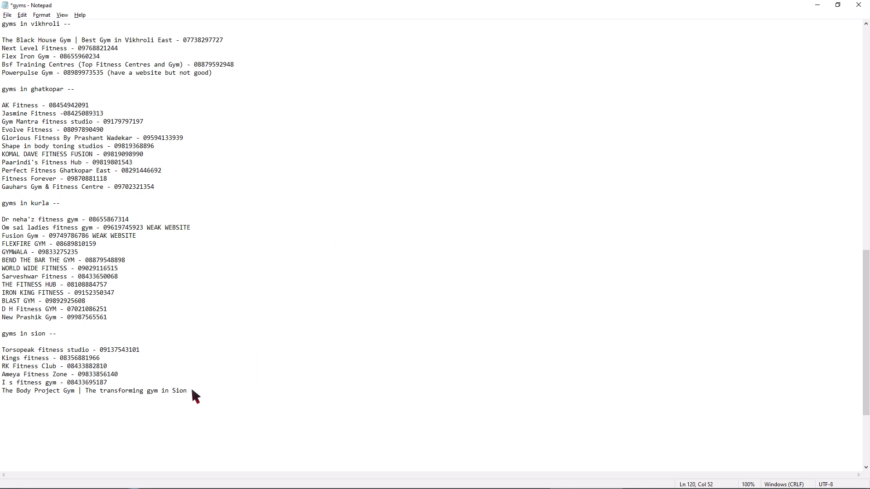
{"action": "type", "text": "-"}
{"action": "key", "text": "space"}
{"action": "key", "text": "BackSpace"}
{"action": "key", "text": "BackSpace"}
{"action": "key", "text": "space"}
{"action": "type", "text": "0"}
{"action": "key", "text": "BackSpace"}
{"action": "type", "text": "-"}
{"action": "key", "text": "space"}
Copy the phone number from The Body Project Gym listing in Google Maps into its entry in the gyms file and start a new line.
{"action": "key", "text": "alt+Tab"}
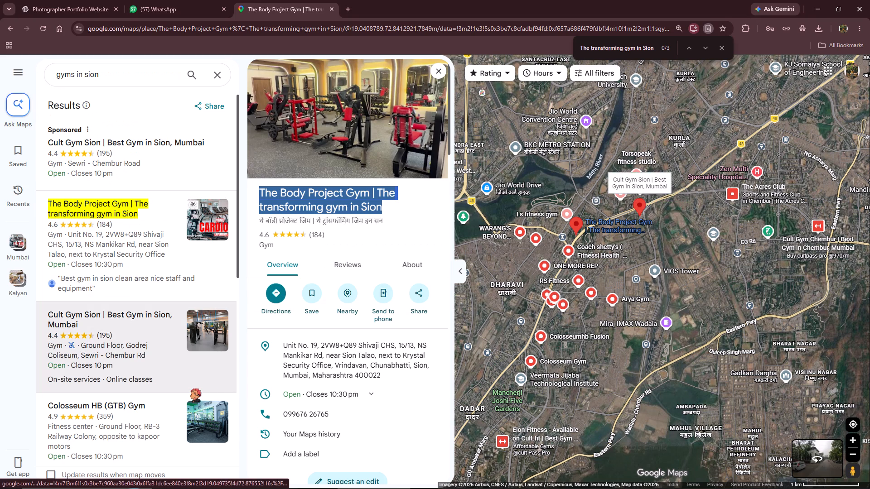
{"action": "left_click", "coordinate": [333, 415]}
{"action": "key", "text": "alt+Tab"}
{"action": "key", "text": "ctrl+v"}
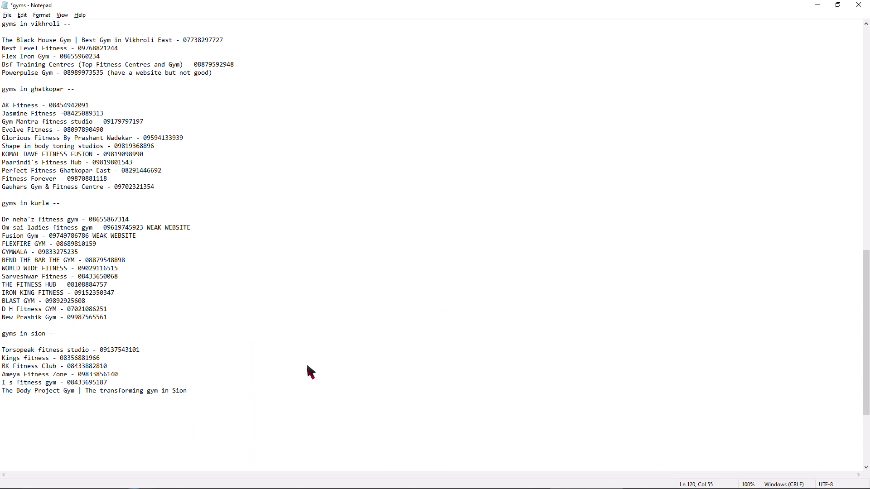
{"action": "key", "text": "Return"}
Open the Ignite Fitness Club - IFC listing in Google Maps and copy its name, followed by a dash, below The Body Project Gym in the gyms file.
{"action": "key", "text": "alt+Tab"}
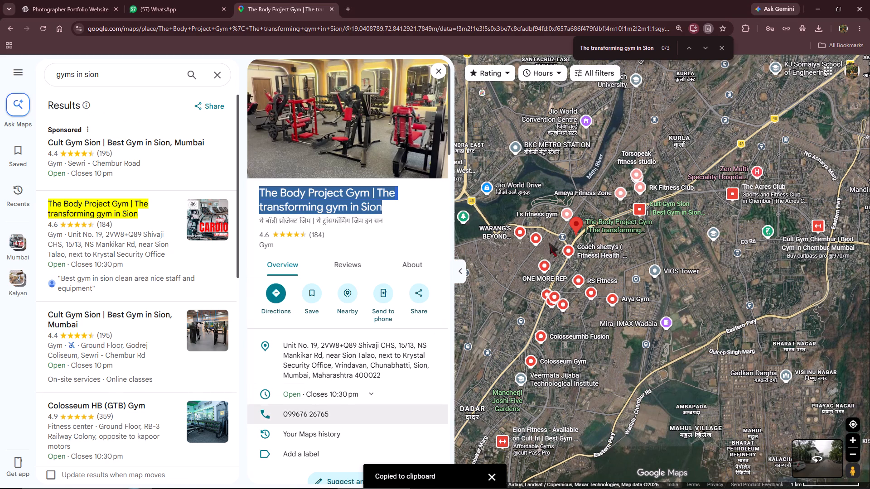
{"action": "left_click", "coordinate": [529, 242]}
{"action": "left_click", "coordinate": [534, 240]}
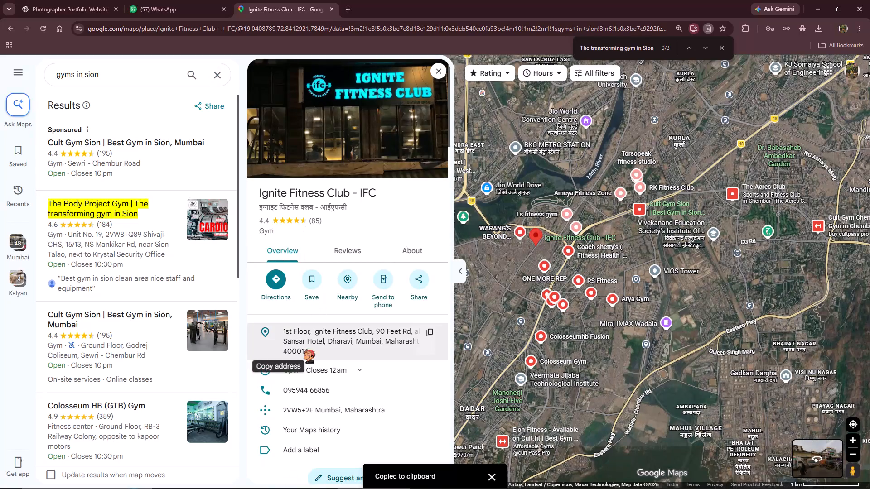
{"action": "left_click_drag", "start_coordinate": [256, 197], "coordinate": [383, 197]}
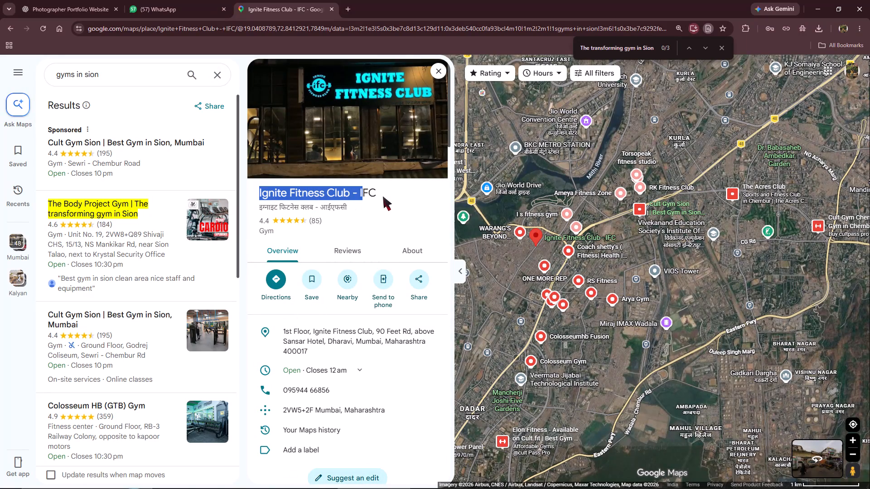
{"action": "key", "text": "ctrl+c"}
{"action": "key", "text": "ctrl+c"}
{"action": "key", "text": "alt+Tab"}
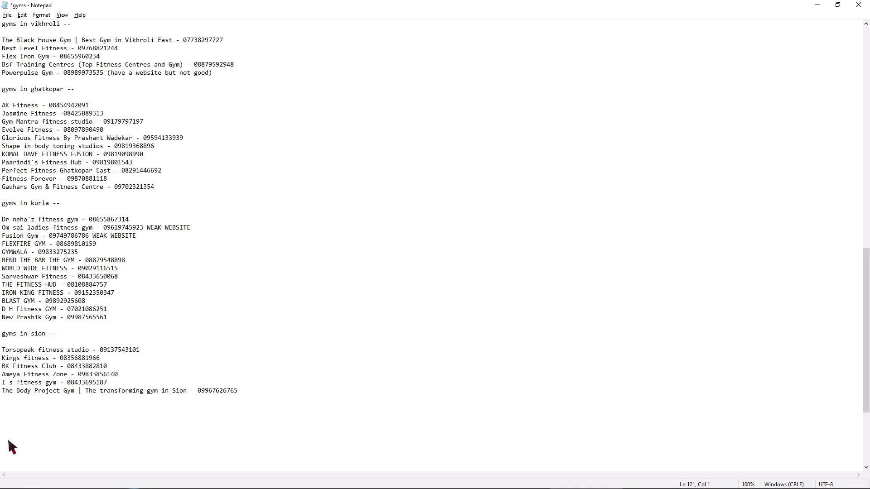
{"action": "key", "text": "ctrl+v"}
{"action": "key", "text": "space"}
{"action": "type", "text": "-"}
{"action": "key", "text": "space"}
Copy the phone number from the Ignite Fitness Club - IFC listing in Google Maps into its gyms file entry and start a new line.
{"action": "key", "text": "alt+Tab"}
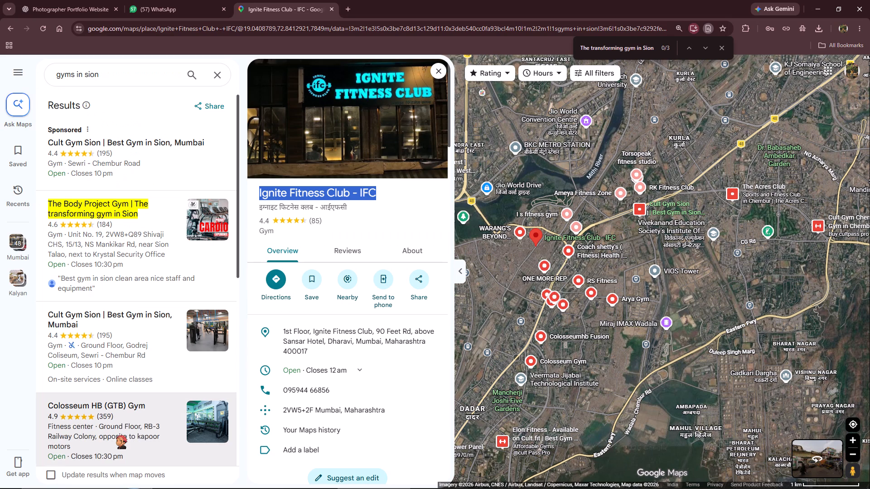
{"action": "left_click", "coordinate": [333, 391]}
{"action": "key", "text": "alt+Tab"}
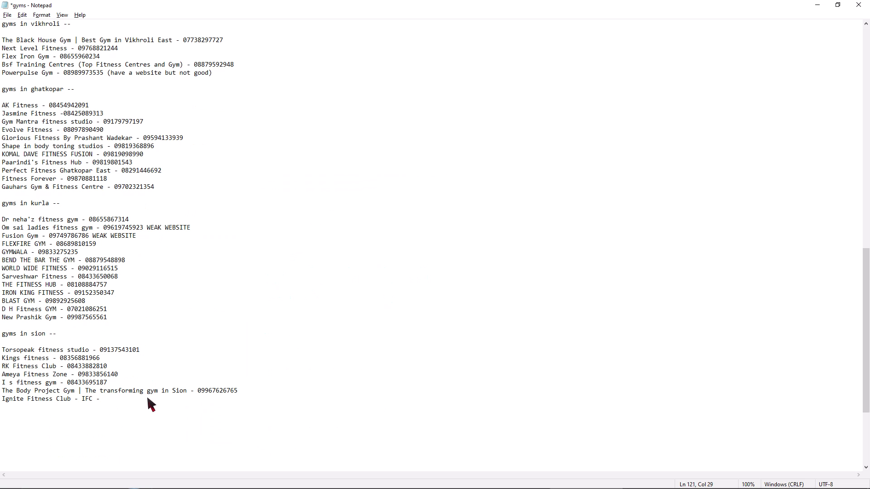
{"action": "key", "text": "ctrl+v"}
{"action": "key", "text": "Return"}
Open the WARANG'S BEYOND FITNESS - Best gym in dharavi listing in Google Maps and copy its name, followed by a dash, below Ignite Fitness Club.
{"action": "key", "text": "alt+Tab"}
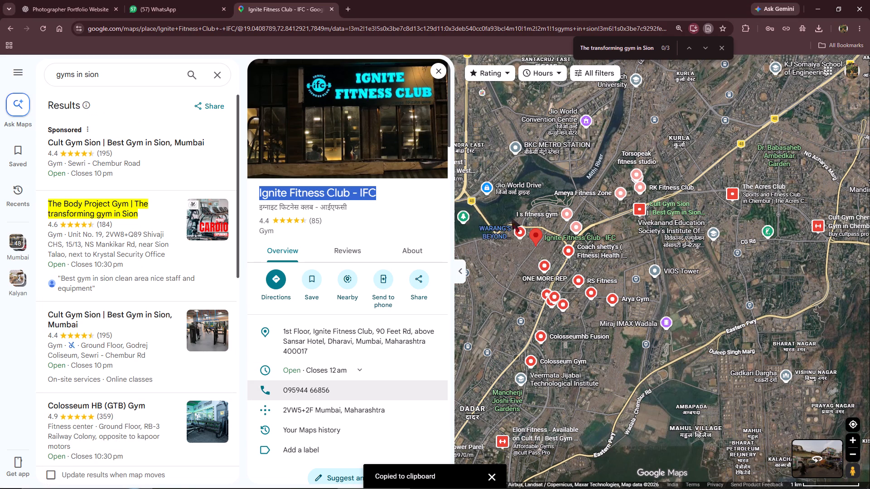
{"action": "left_click", "coordinate": [518, 232]}
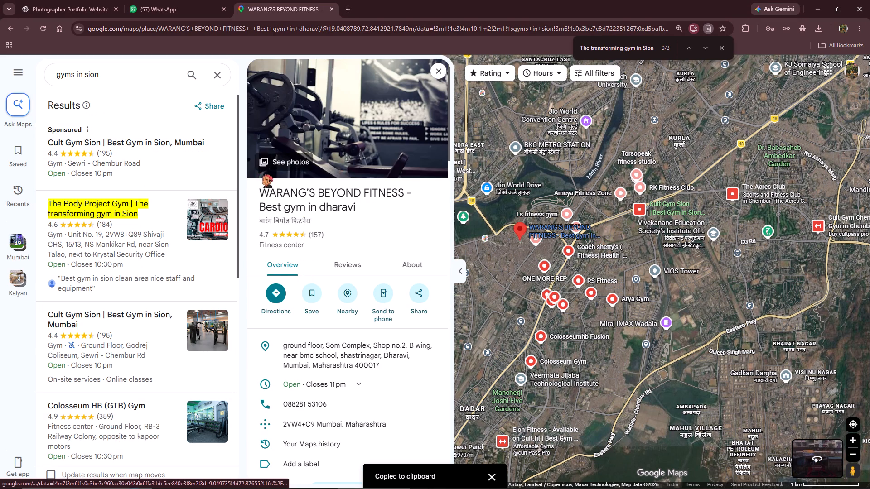
{"action": "left_click_drag", "start_coordinate": [253, 191], "coordinate": [359, 209]}
{"action": "key", "text": "ctrl+c"}
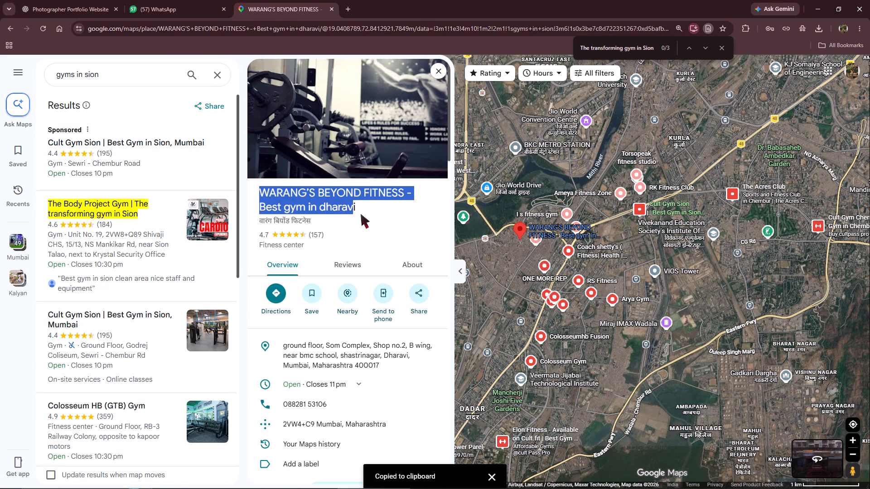
{"action": "key", "text": "ctrl+c"}
{"action": "key", "text": "alt+Tab"}
{"action": "key", "text": "ctrl+v"}
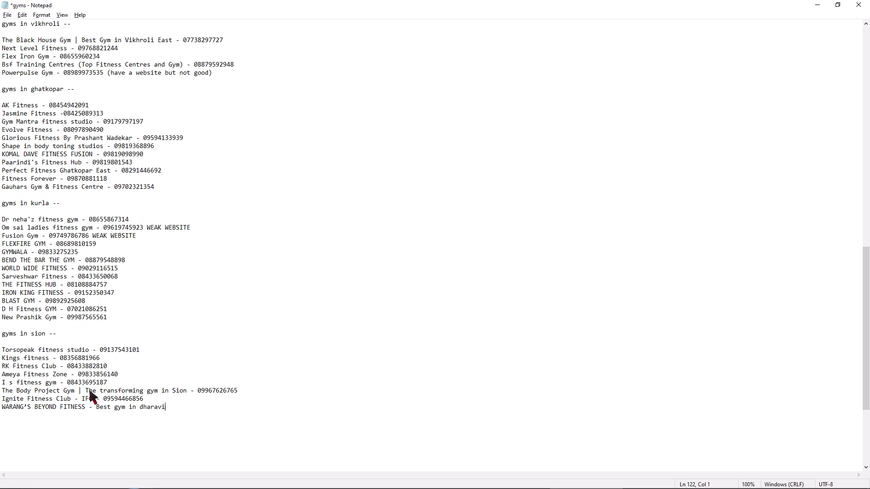
{"action": "key", "text": "space"}
{"action": "type", "text": "-"}
{"action": "key", "text": "space"}
Copy the phone number from the WARANG'S BEYOND FITNESS listing in Google Maps into its entry in the gyms file and start a new line.
{"action": "key", "text": "alt+Tab"}
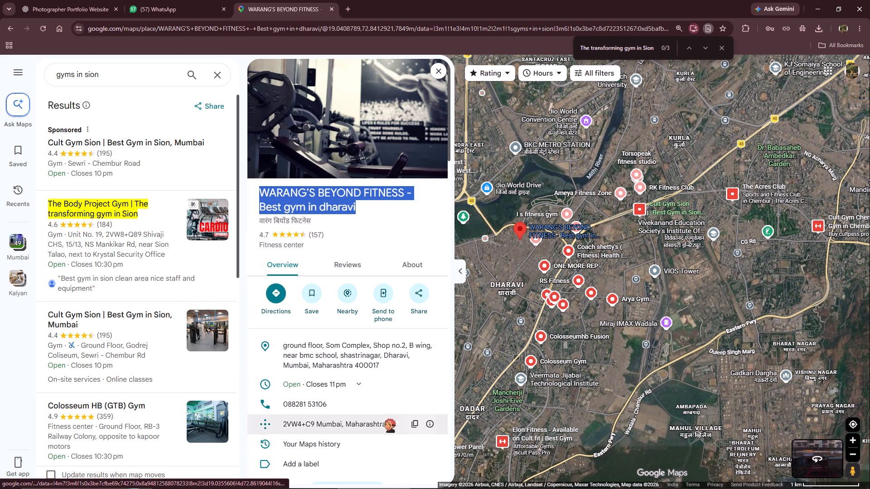
{"action": "left_click", "coordinate": [372, 404]}
{"action": "key", "text": "alt+Tab"}
{"action": "key", "text": "ctrl+v"}
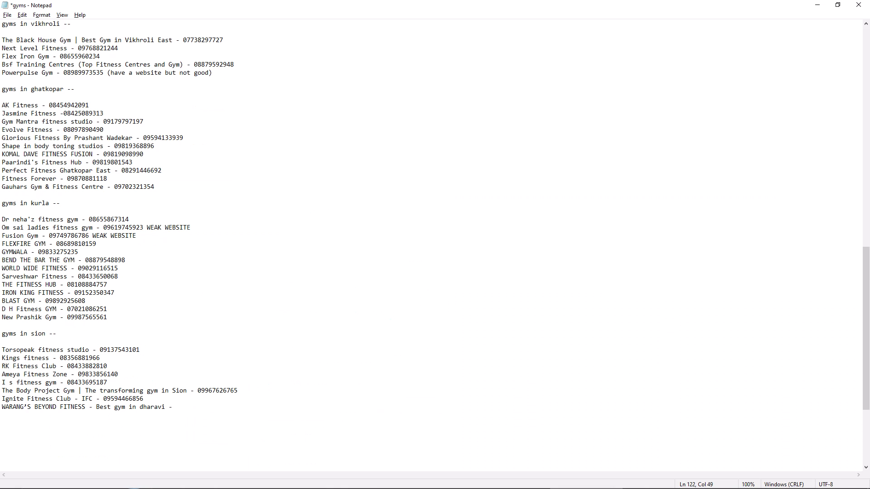
{"action": "key", "text": "Return"}
Open the Coach shetty's ( Fitness| Health | Performance| coach) listing in Google Maps and add its name and a dash below WARANG'S BEYOND FITNESS.
{"action": "key", "text": "alt+Tab"}
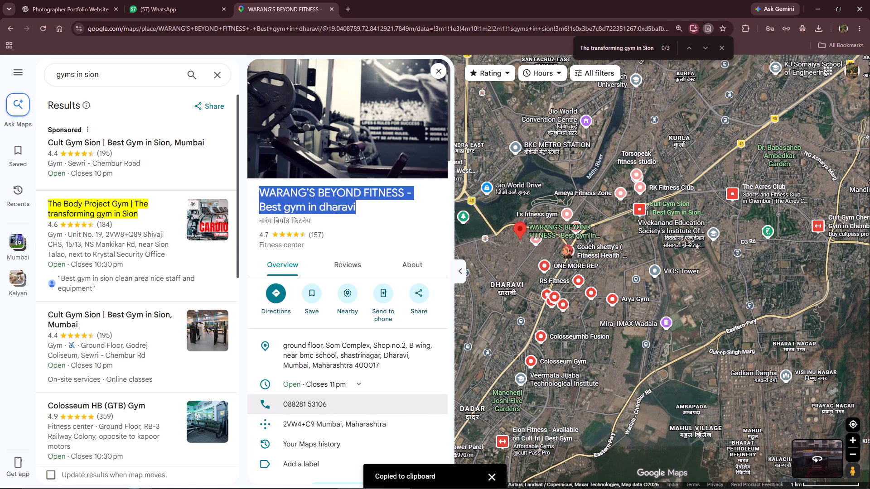
{"action": "left_click", "coordinate": [565, 246]}
{"action": "left_click_drag", "start_coordinate": [258, 187], "coordinate": [323, 195]}
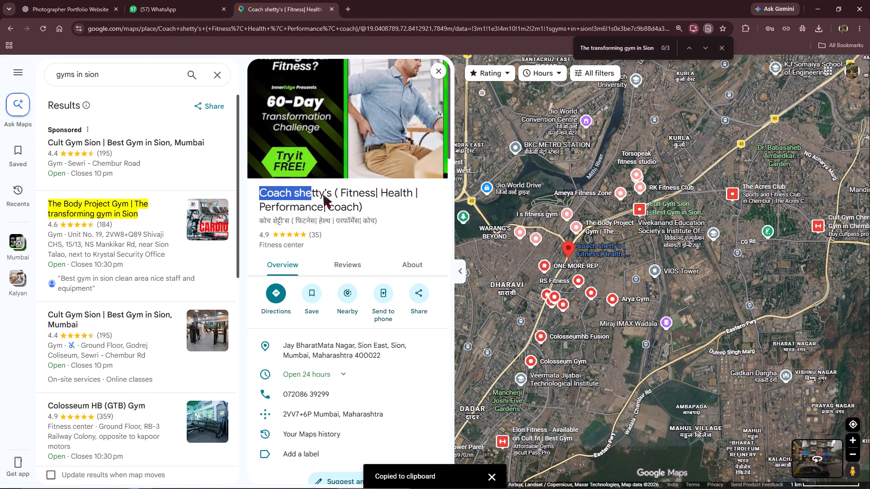
{"action": "left_click_drag", "start_coordinate": [323, 195], "coordinate": [365, 207]}
{"action": "key", "text": "ctrl+c"}
{"action": "key", "text": "ctrl+c"}
{"action": "key", "text": "alt+Tab"}
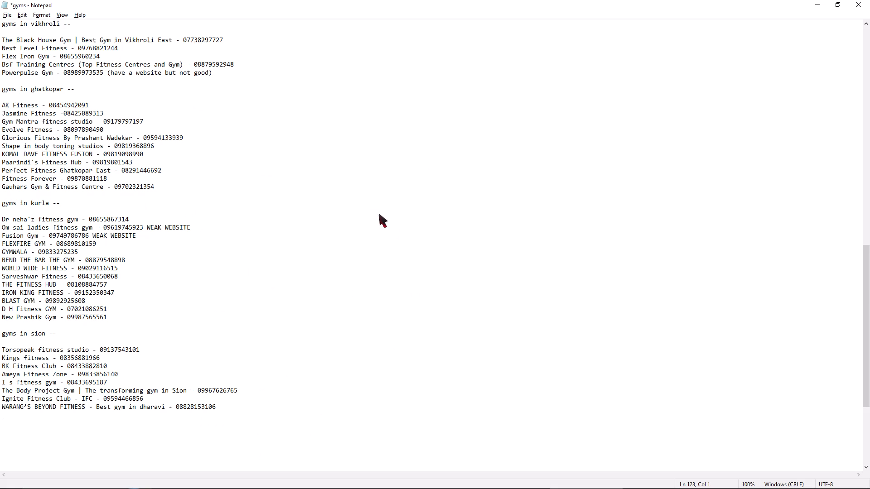
{"action": "key", "text": "ctrl+v"}
{"action": "key", "text": "space"}
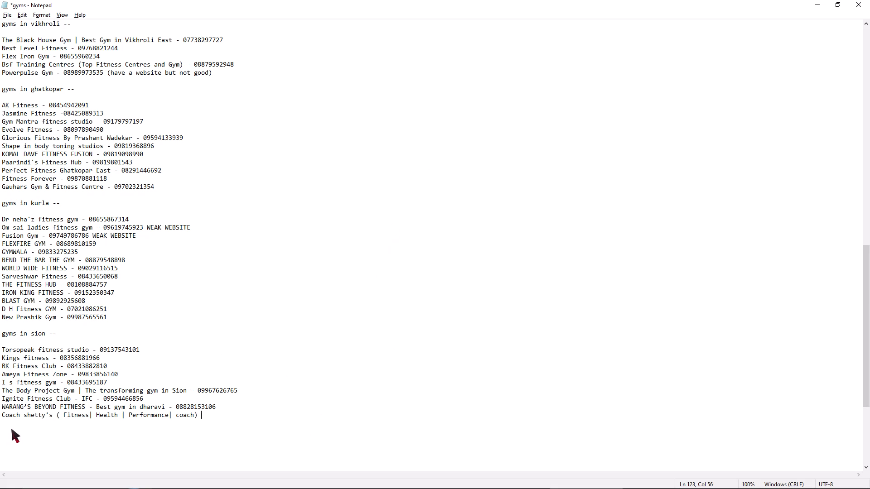
{"action": "type", "text": "-"}
{"action": "key", "text": "space"}
Copy the phone number from the Coach shetty's listing in Google Maps into its entry in the gyms file and start a new line.
{"action": "key", "text": "alt+Tab"}
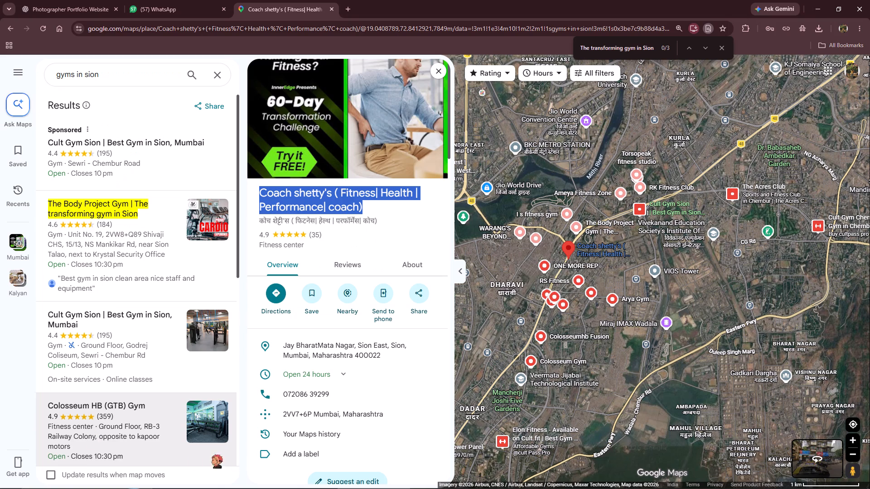
{"action": "left_click", "coordinate": [314, 394]}
{"action": "key", "text": "alt+Tab"}
{"action": "key", "text": "ctrl+v"}
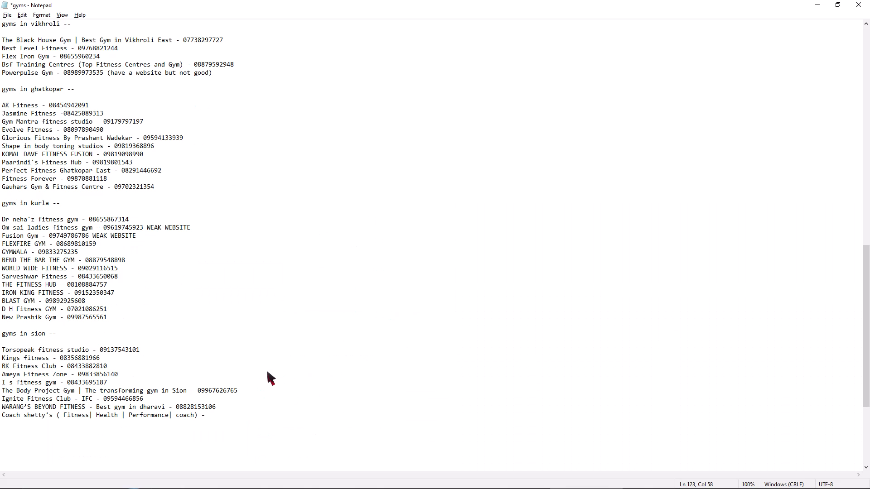
{"action": "key", "text": "alt+Tab"}
{"action": "key", "text": "alt+Tab"}
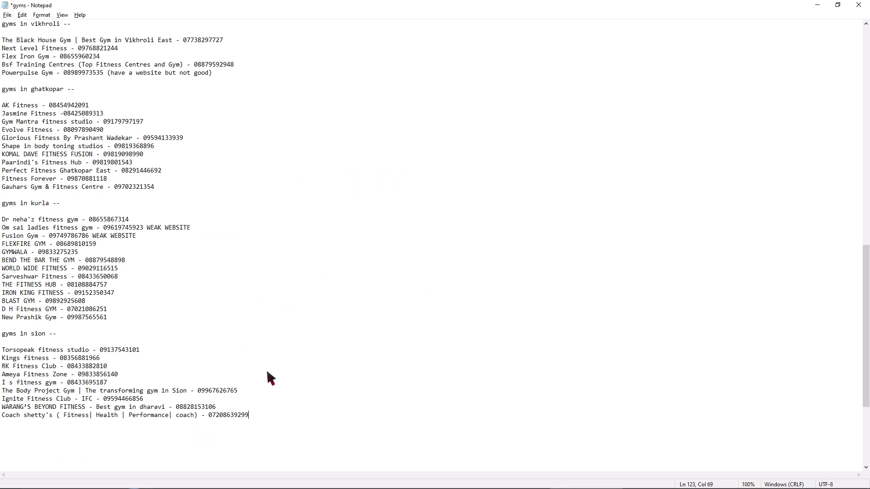
{"action": "key", "text": "Return"}
{"action": "key", "text": "alt+Tab"}
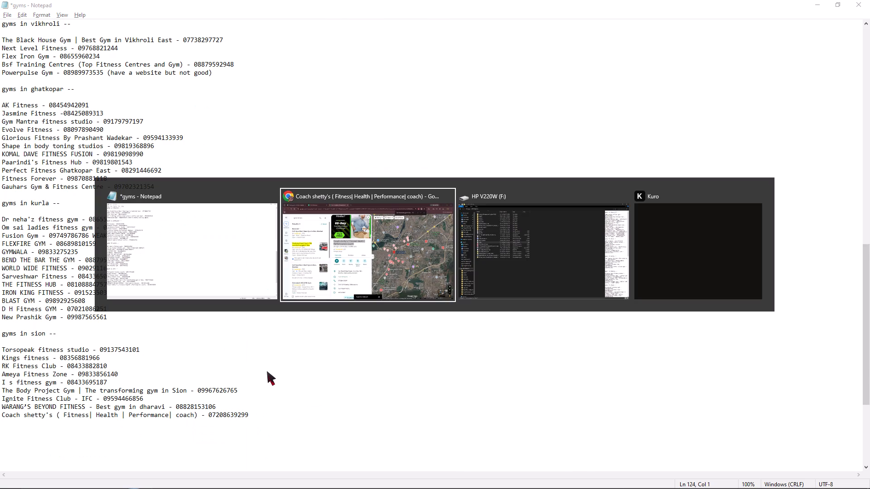
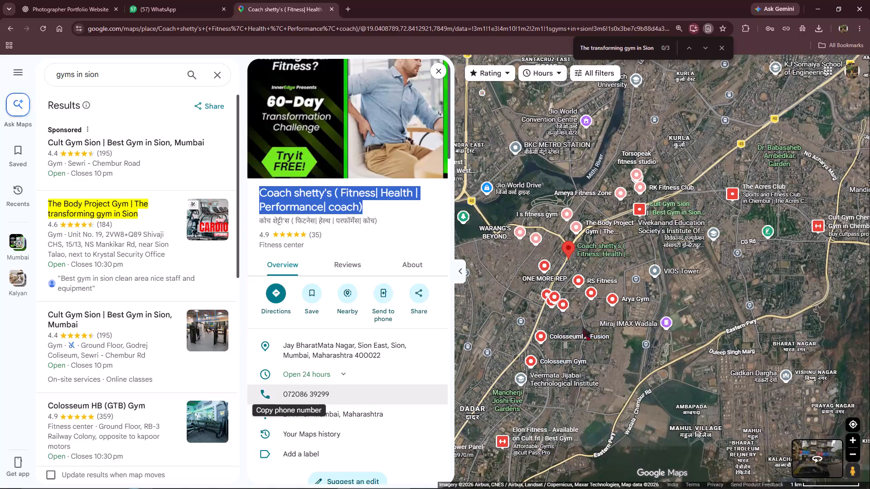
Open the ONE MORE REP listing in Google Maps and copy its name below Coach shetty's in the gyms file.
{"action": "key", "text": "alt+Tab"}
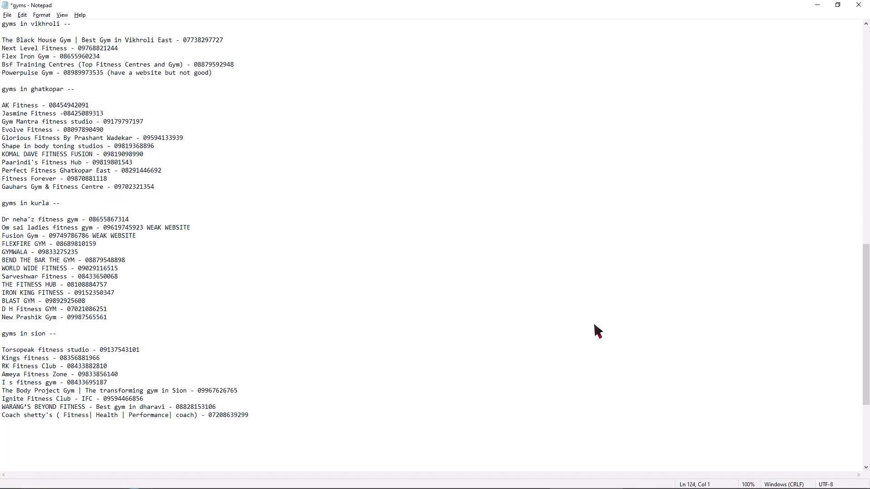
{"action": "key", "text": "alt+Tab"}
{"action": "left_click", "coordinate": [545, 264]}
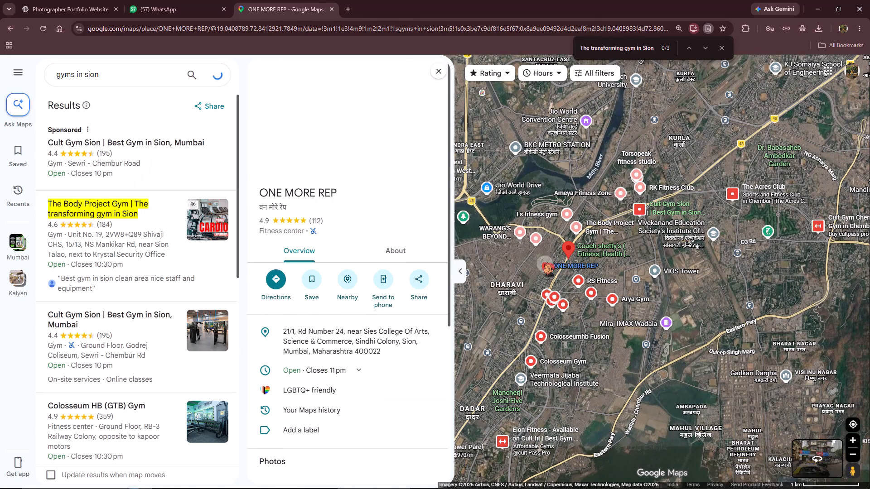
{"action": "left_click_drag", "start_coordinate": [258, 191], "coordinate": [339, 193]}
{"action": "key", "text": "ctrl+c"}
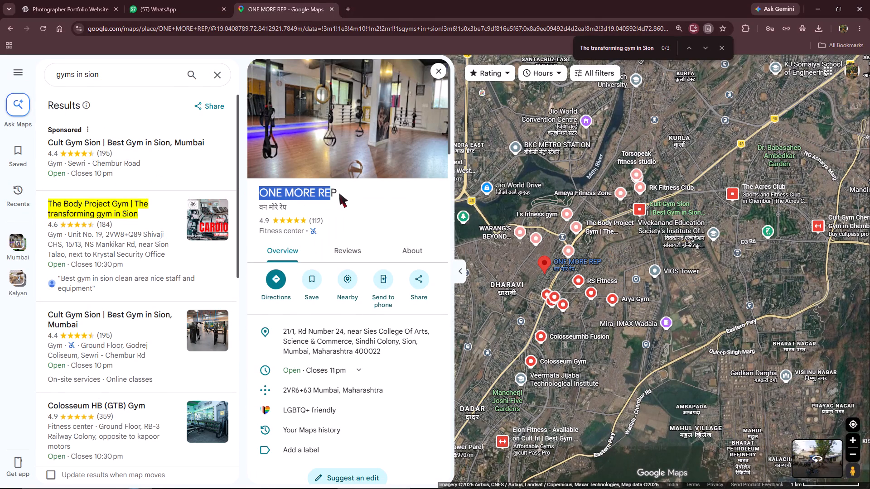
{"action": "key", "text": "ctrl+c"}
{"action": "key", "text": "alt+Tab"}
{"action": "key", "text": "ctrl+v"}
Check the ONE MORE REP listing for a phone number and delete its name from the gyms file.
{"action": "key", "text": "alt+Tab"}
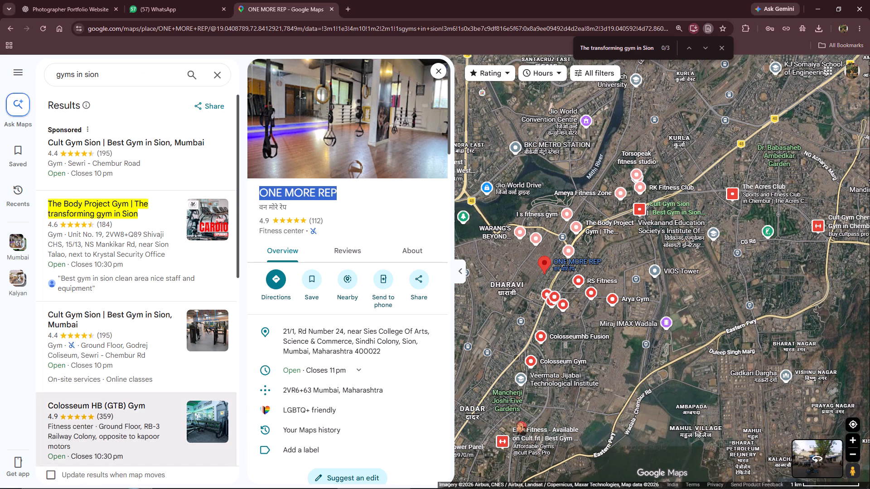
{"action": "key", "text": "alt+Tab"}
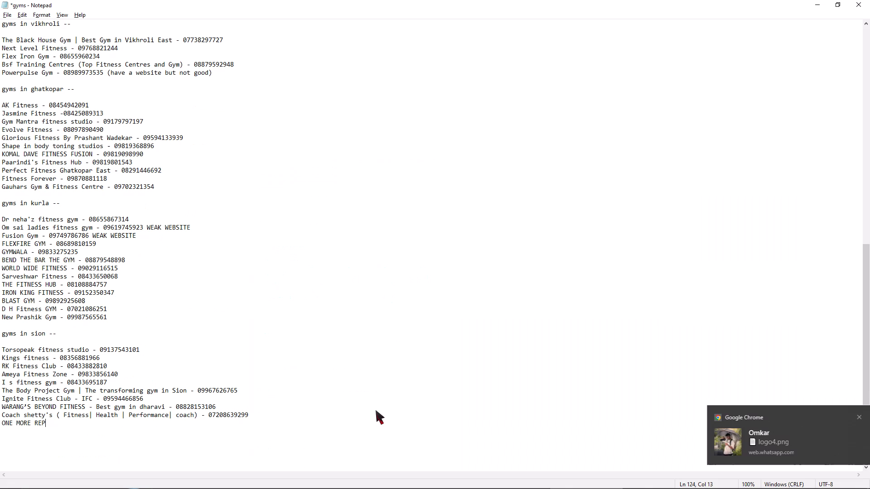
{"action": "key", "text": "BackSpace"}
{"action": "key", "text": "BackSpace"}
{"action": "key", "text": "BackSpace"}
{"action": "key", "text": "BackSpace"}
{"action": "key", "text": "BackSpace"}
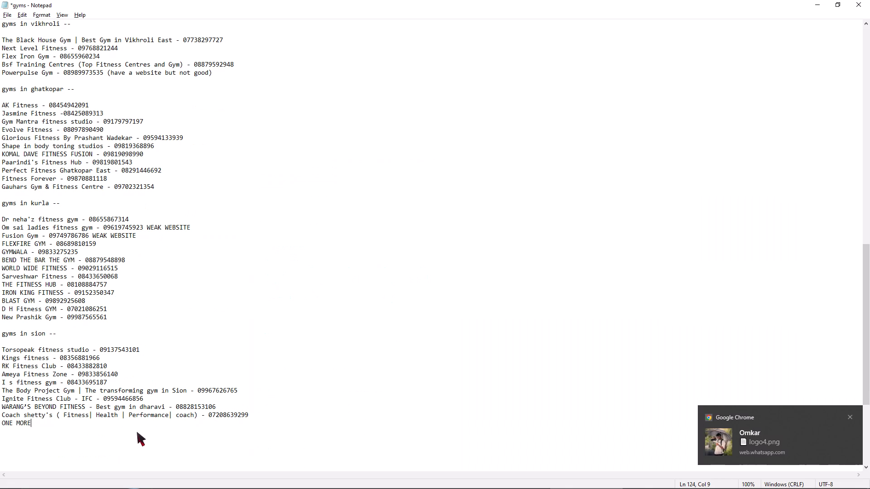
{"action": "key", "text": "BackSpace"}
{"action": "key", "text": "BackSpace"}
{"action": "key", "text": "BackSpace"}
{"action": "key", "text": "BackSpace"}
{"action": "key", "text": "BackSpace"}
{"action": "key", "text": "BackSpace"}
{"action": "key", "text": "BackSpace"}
Open the RS Fitness listing in Google Maps and copy its name, followed by a dash, below Coach shetty's in the gyms file.
{"action": "key", "text": "alt+Tab"}
{"action": "left_click", "coordinate": [580, 283]}
{"action": "key", "text": "alt+Tab"}
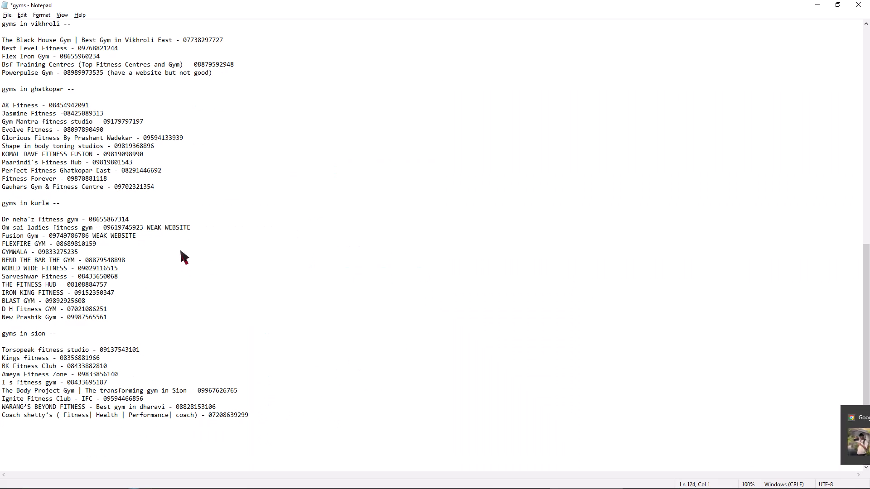
{"action": "key", "text": "alt+Tab"}
{"action": "left_click_drag", "start_coordinate": [251, 192], "coordinate": [315, 195]}
{"action": "key", "text": "ctrl+c"}
{"action": "key", "text": "ctrl+c"}
{"action": "key", "text": "alt+Tab"}
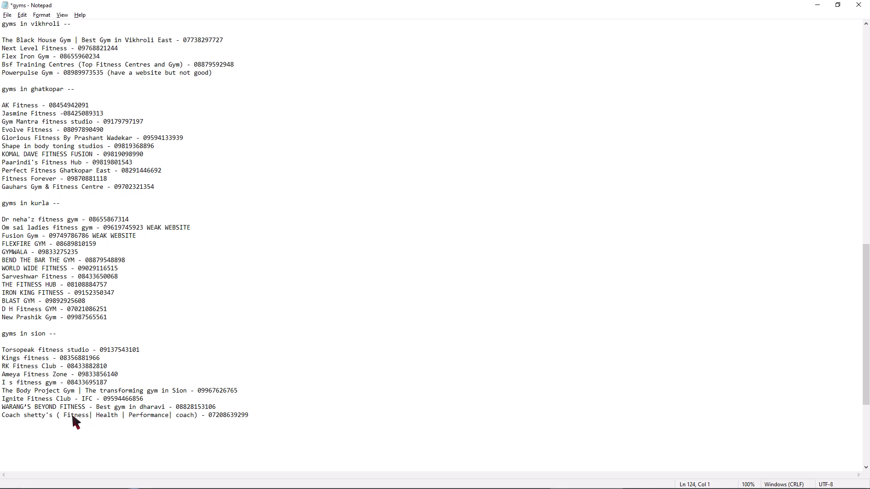
{"action": "key", "text": "ctrl+v"}
{"action": "key", "text": "space"}
{"action": "type", "text": "-"}
{"action": "key", "text": "space"}
{"action": "key", "text": "Tab"}
Copy the phone number from the RS Fitness listing in Google Maps into its entry in the gyms file and start a new line.
{"action": "key", "text": "alt+Tab"}
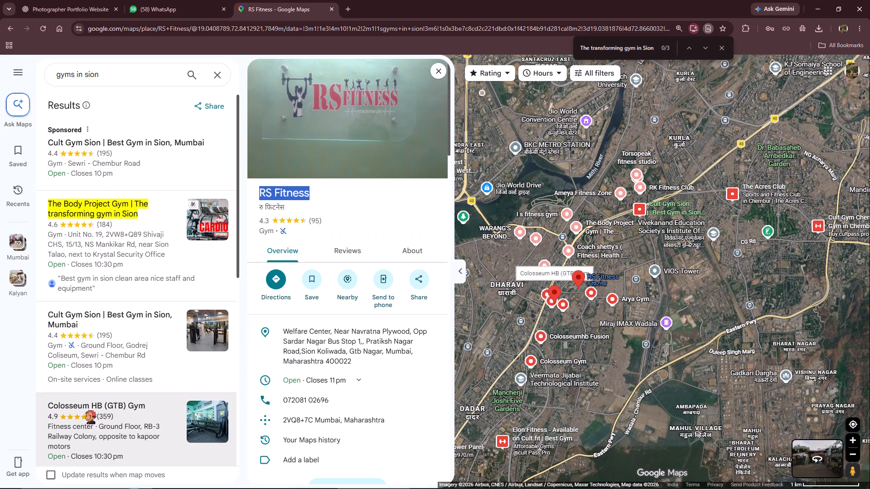
{"action": "left_click", "coordinate": [295, 398]}
{"action": "key", "text": "alt+Tab"}
{"action": "key", "text": "ctrl+v"}
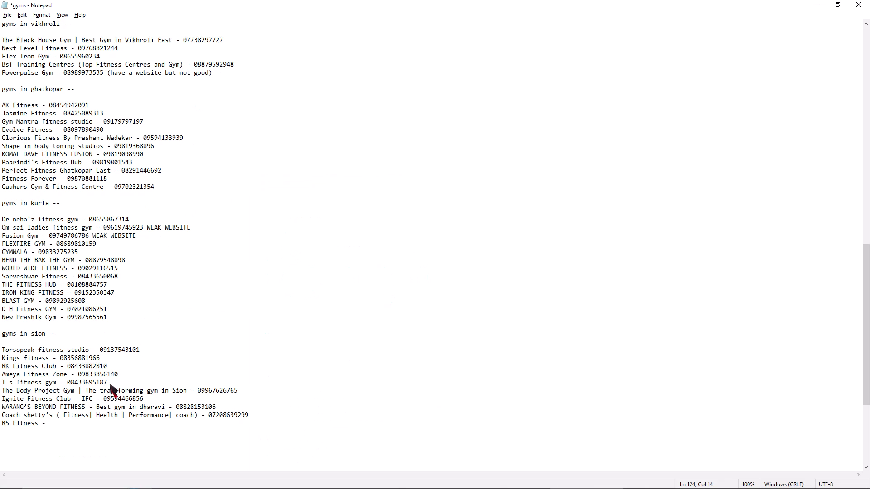
{"action": "key", "text": "Return"}
Open The Cloud 9 Fitness Club - Sion listing in Google Maps and add its name and a dash below RS Fitness.
{"action": "key", "text": "alt+Tab"}
{"action": "left_click", "coordinate": [543, 292]}
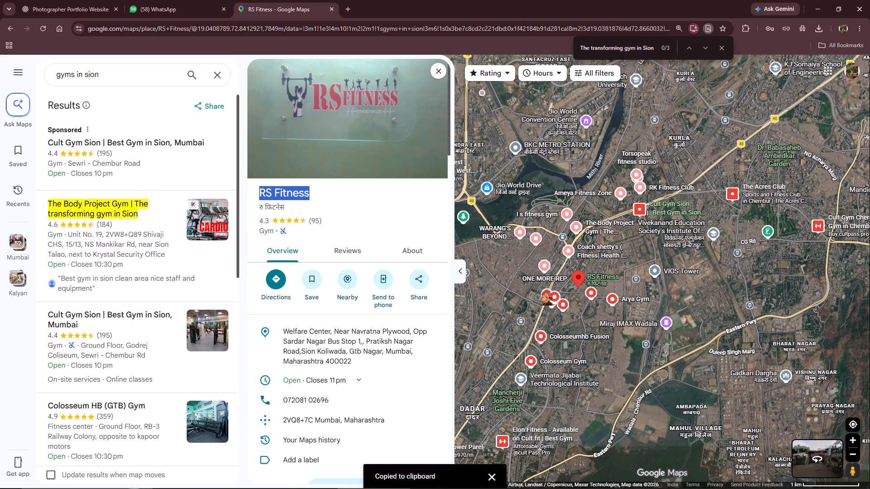
{"action": "left_click_drag", "start_coordinate": [257, 190], "coordinate": [331, 190]}
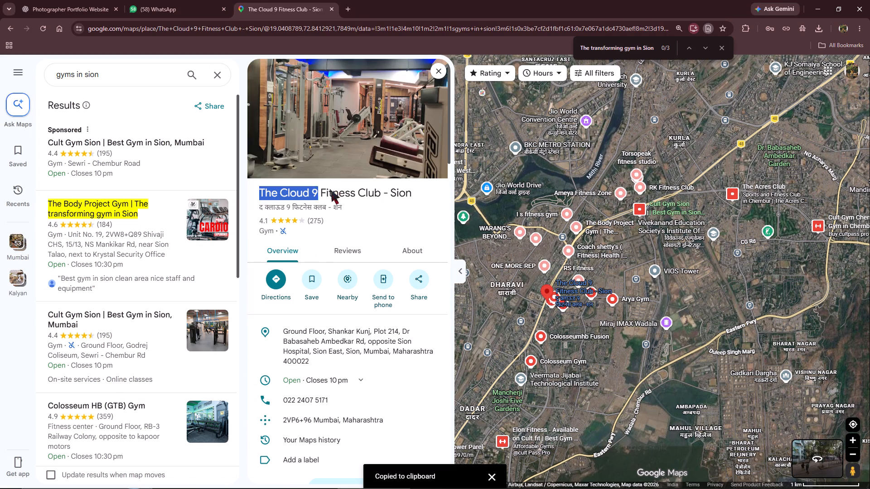
{"action": "left_click_drag", "start_coordinate": [331, 190], "coordinate": [414, 192]}
{"action": "key", "text": "ctrl+c"}
{"action": "key", "text": "ctrl+c"}
{"action": "key", "text": "alt+Tab"}
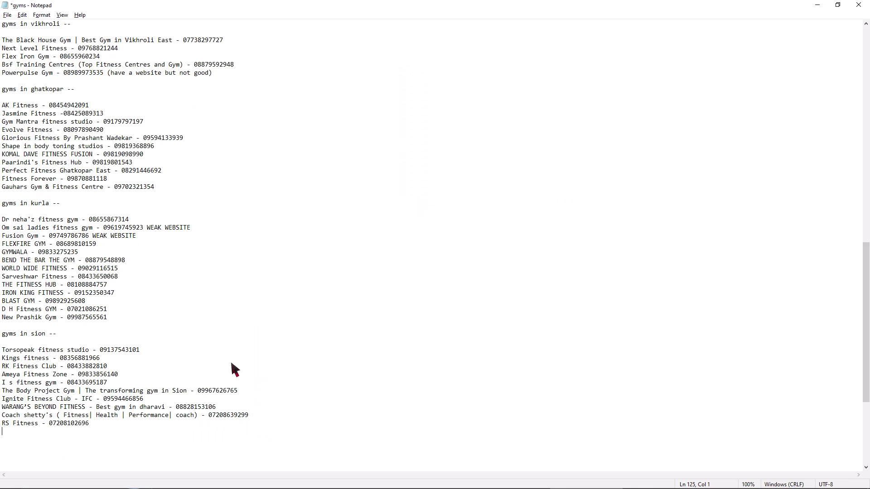
{"action": "key", "text": "ctrl+v"}
{"action": "key", "text": "space"}
{"action": "type", "text": "-"}
{"action": "key", "text": "space"}
Copy the phone number from The Cloud 9 Fitness Club listing in Google Maps into its gyms file entry and start a new line.
{"action": "key", "text": "alt+Tab"}
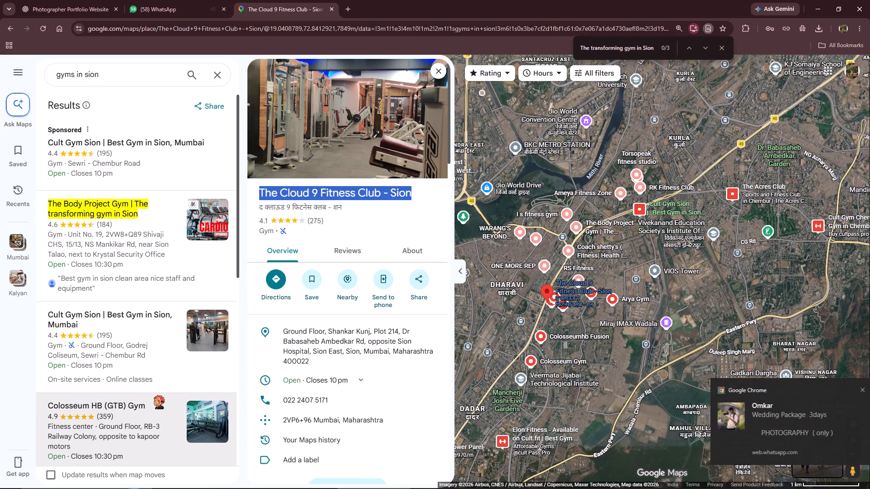
{"action": "left_click", "coordinate": [332, 401]}
{"action": "key", "text": "alt+Tab"}
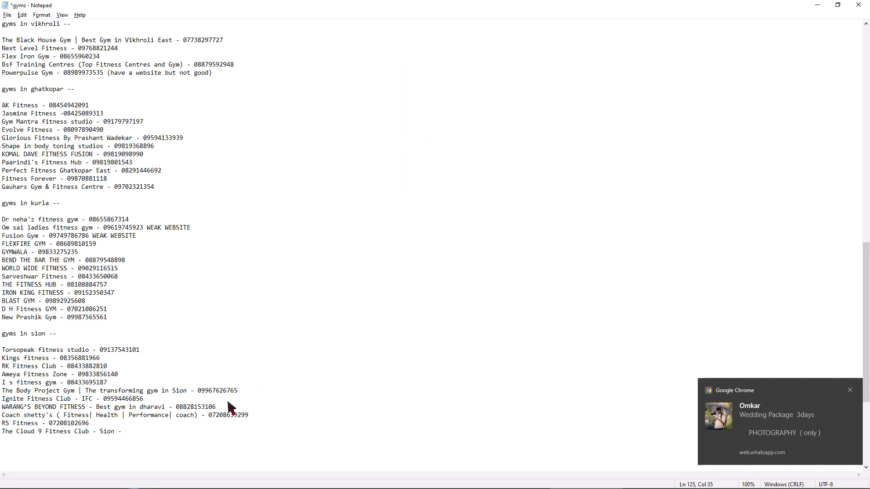
{"action": "key", "text": "ctrl+v"}
{"action": "key", "text": "Return"}
Open the Arya Gym listing in Google Maps and check it for a phone number.
{"action": "key", "text": "alt+Tab"}
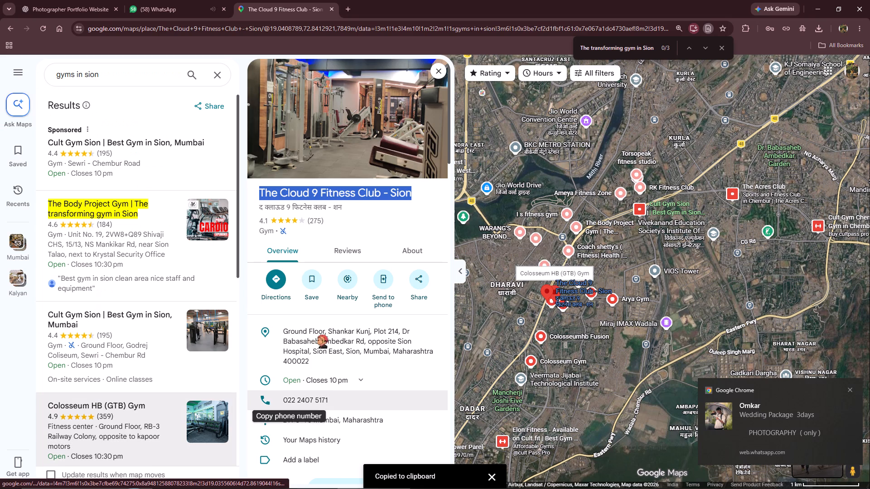
{"action": "left_click", "coordinate": [611, 297]}
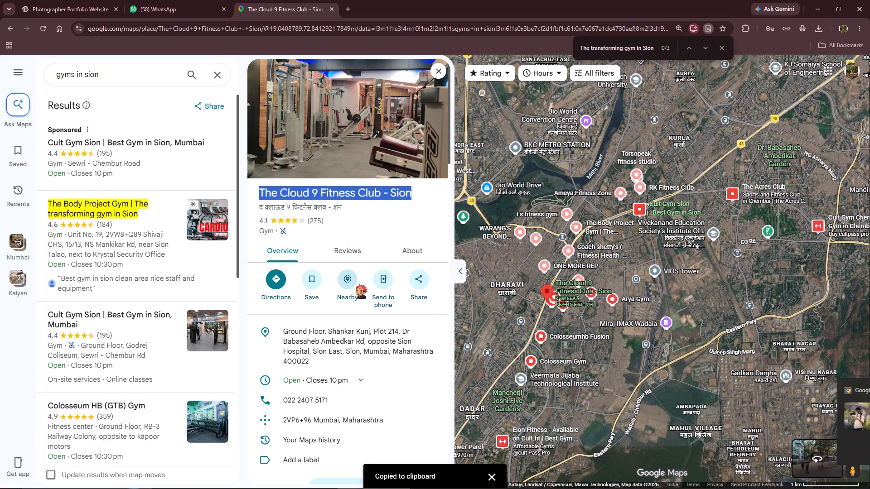
{"action": "left_click", "coordinate": [613, 299]}
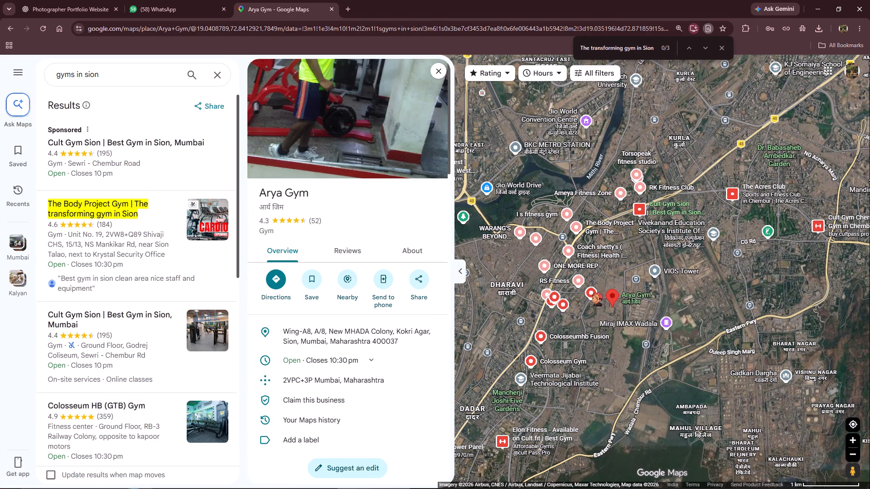
Open the New Life Fitness Club listing in Google Maps and add its name and a spaced dash below The Cloud 9 Fitness Club.
{"action": "left_click", "coordinate": [593, 293]}
{"action": "left_click_drag", "start_coordinate": [256, 188], "coordinate": [373, 196]}
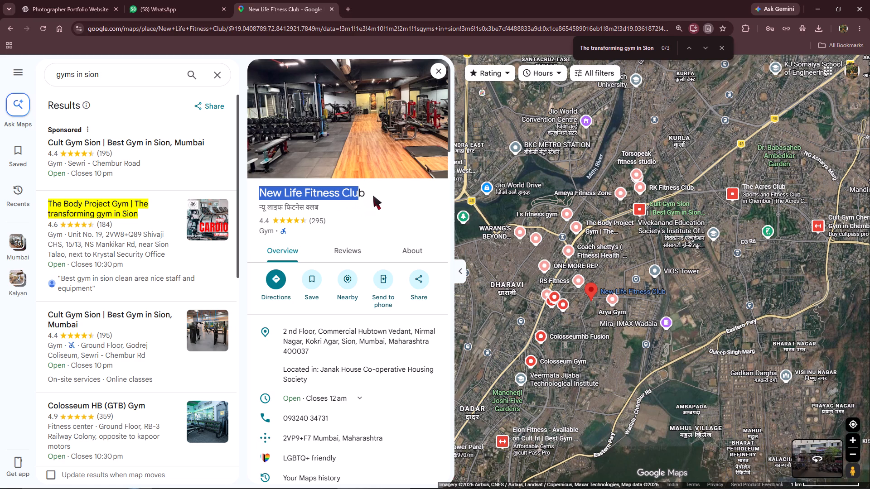
{"action": "left_click_drag", "start_coordinate": [373, 196], "coordinate": [378, 197]}
{"action": "key", "text": "ctrl+c"}
{"action": "key", "text": "ctrl+c"}
{"action": "key", "text": "alt+Tab"}
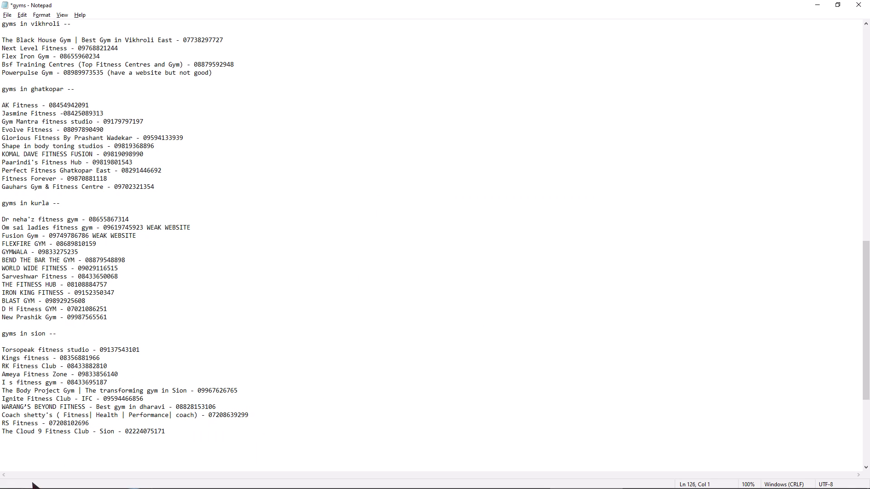
{"action": "key", "text": "ctrl+v"}
{"action": "type", "text": "-"}
{"action": "key", "text": "space"}
{"action": "key", "text": "alt+Tab"}
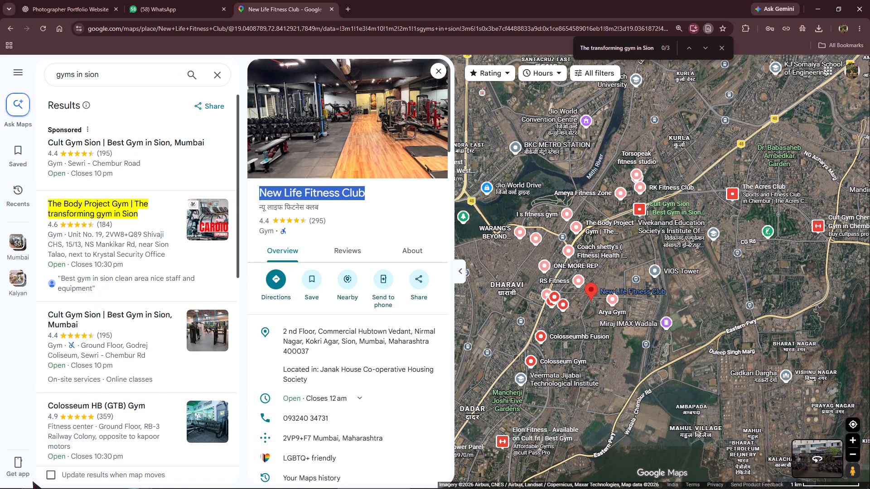
{"action": "key", "text": "alt+Tab"}
{"action": "key", "text": "BackSpace"}
{"action": "key", "text": "BackSpace"}
{"action": "key", "text": "space"}
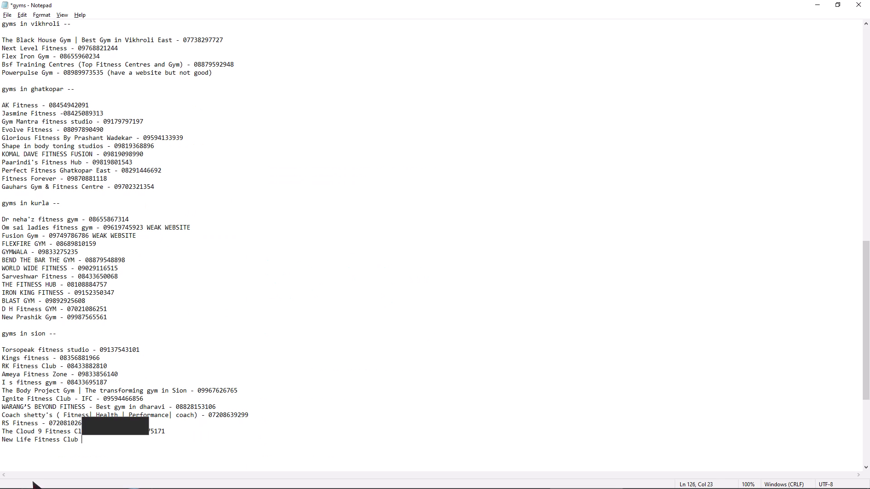
{"action": "type", "text": "-"}
{"action": "key", "text": "space"}
Copy the phone number from the New Life Fitness Club listing in Google Maps into its gyms file entry and start a new line.
{"action": "key", "text": "alt+Tab"}
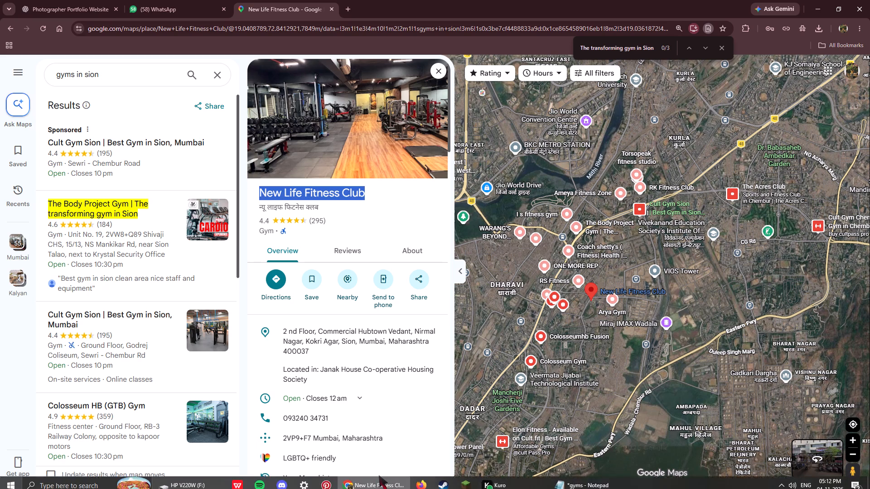
{"action": "left_click", "coordinate": [347, 418]}
{"action": "key", "text": "alt+Tab"}
{"action": "key", "text": "ctrl+v"}
{"action": "key", "text": "Return"}
Open the Colosseum HB (GTB) Gym listing in Google Maps and view its website, colosseumgyms.com.
{"action": "key", "text": "alt+Tab"}
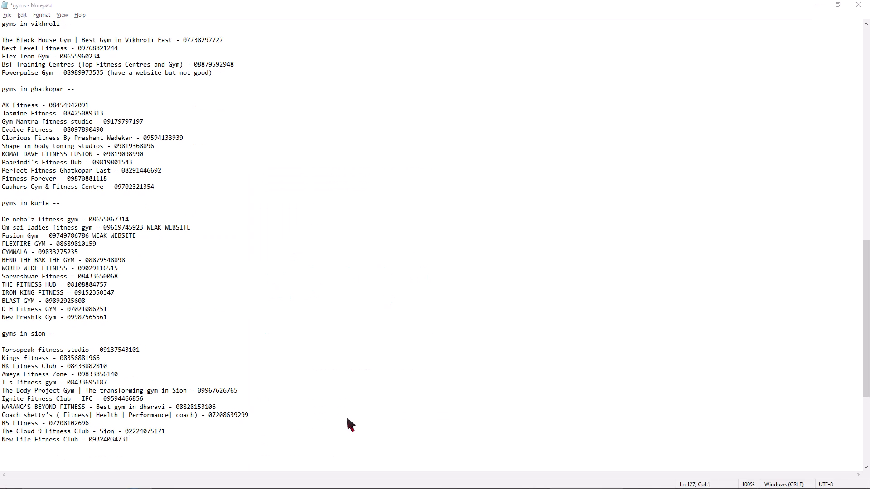
{"action": "left_click", "coordinate": [553, 296]}
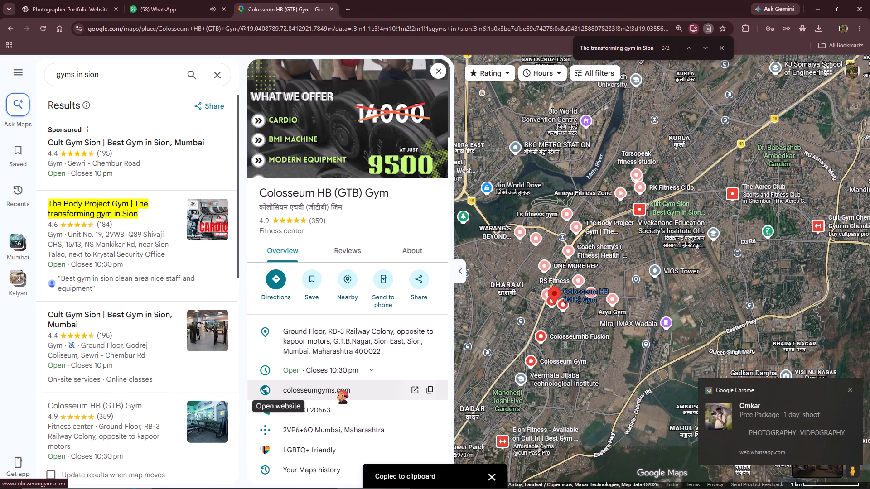
{"action": "left_click", "coordinate": [338, 390]}
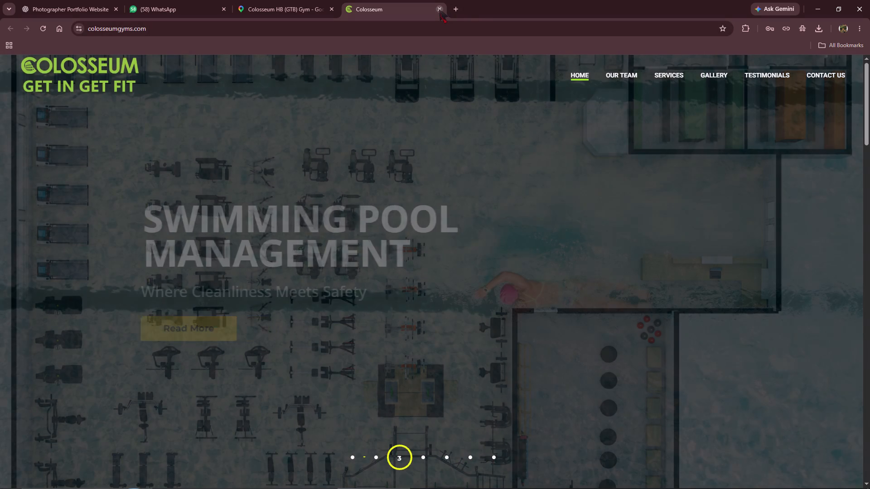
Open the Our Team page of the Colosseum website and examine its content and layout down to the footer.
{"action": "left_click", "coordinate": [619, 80]}
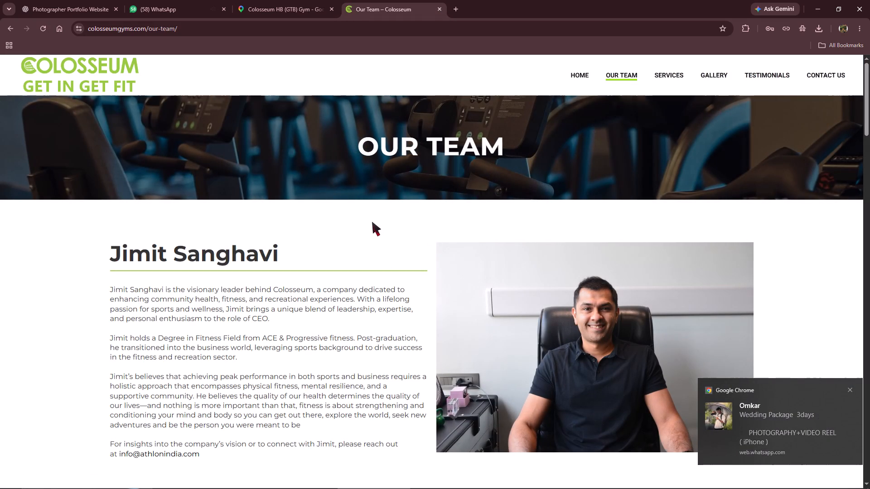
{"action": "scroll", "coordinate": [372, 222], "scroll_direction": "down", "scroll_amount": 4}
{"action": "scroll", "coordinate": [372, 222], "scroll_direction": "up", "scroll_amount": 1}
{"action": "scroll", "coordinate": [372, 222], "scroll_direction": "down", "scroll_amount": 5}
{"action": "scroll", "coordinate": [372, 222], "scroll_direction": "up", "scroll_amount": 1}
{"action": "scroll", "coordinate": [372, 222], "scroll_direction": "down", "scroll_amount": 4}
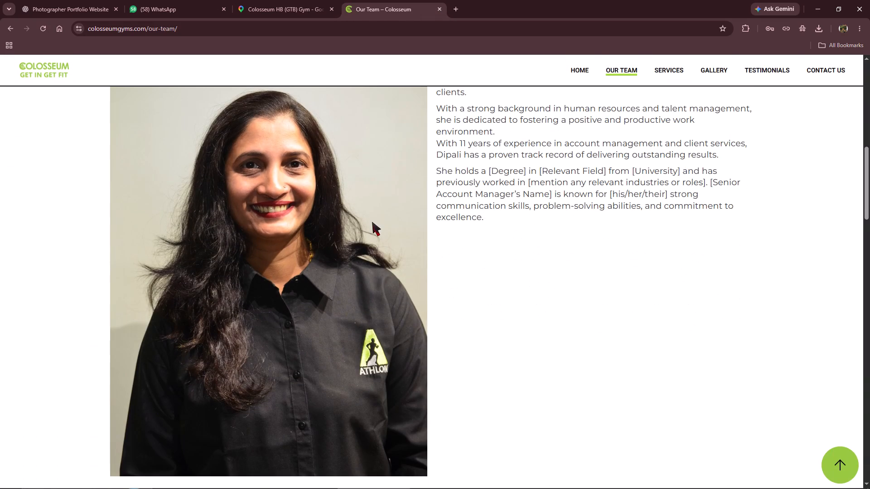
{"action": "scroll", "coordinate": [372, 222], "scroll_direction": "down", "scroll_amount": 5}
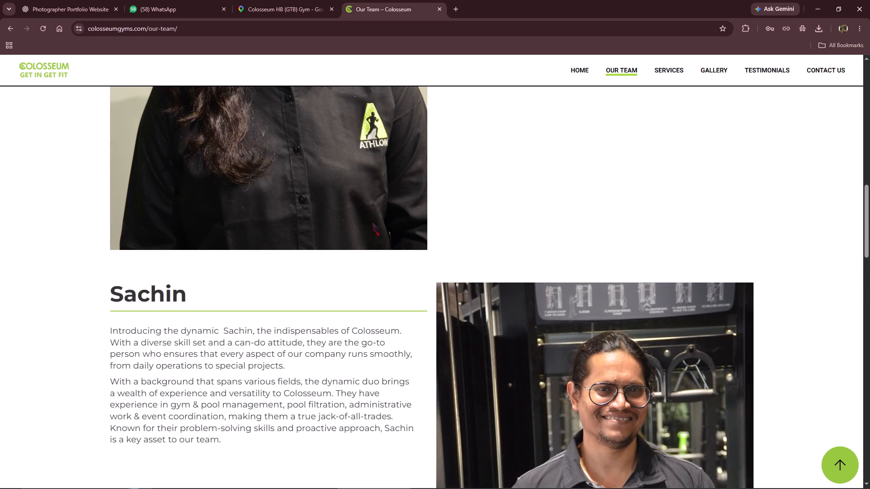
{"action": "scroll", "coordinate": [372, 222], "scroll_direction": "down", "scroll_amount": 7}
{"action": "scroll", "coordinate": [372, 222], "scroll_direction": "up", "scroll_amount": 1}
{"action": "scroll", "coordinate": [372, 222], "scroll_direction": "down", "scroll_amount": 2}
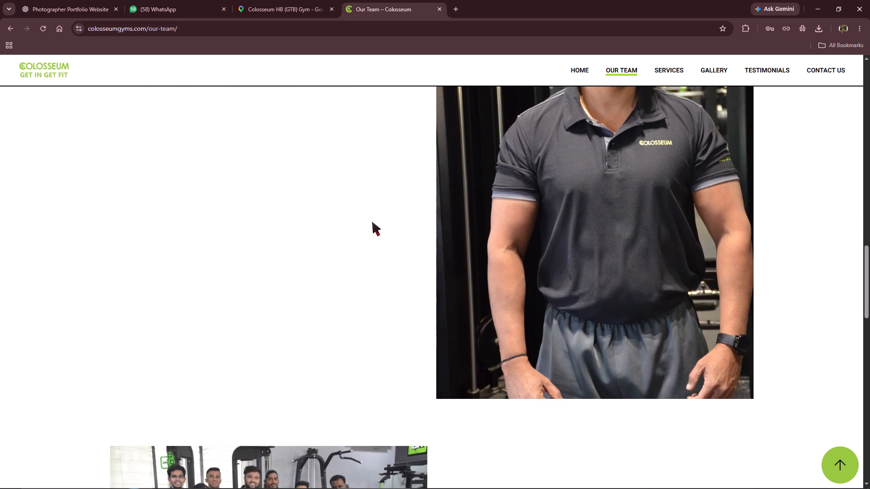
{"action": "scroll", "coordinate": [372, 222], "scroll_direction": "down", "scroll_amount": 10}
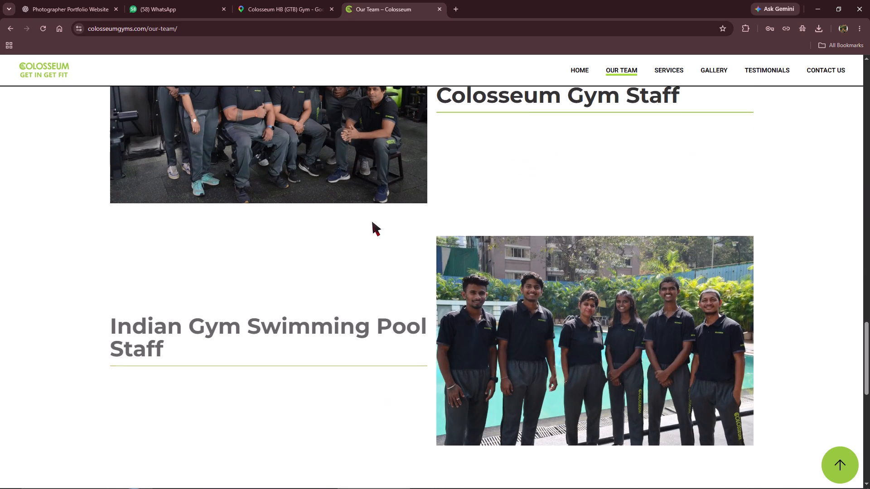
{"action": "scroll", "coordinate": [372, 222], "scroll_direction": "down", "scroll_amount": 7}
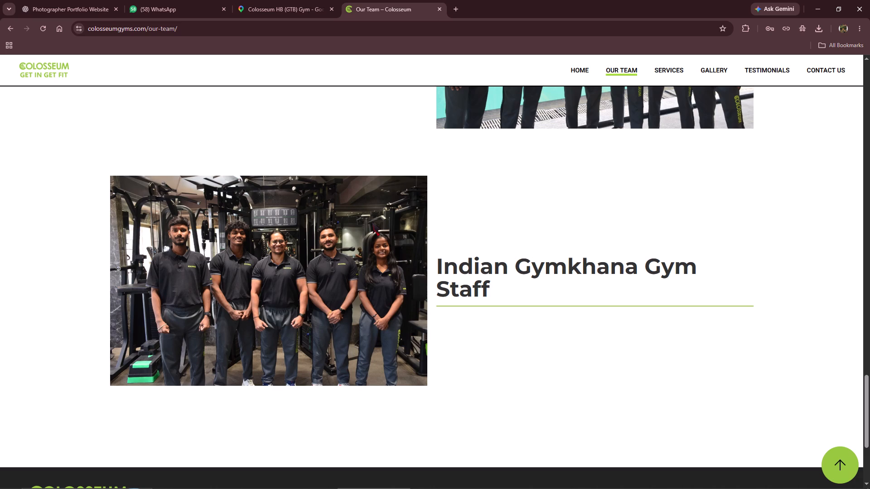
{"action": "scroll", "coordinate": [372, 222], "scroll_direction": "up", "scroll_amount": 8}
{"action": "scroll", "coordinate": [372, 222], "scroll_direction": "down", "scroll_amount": 1}
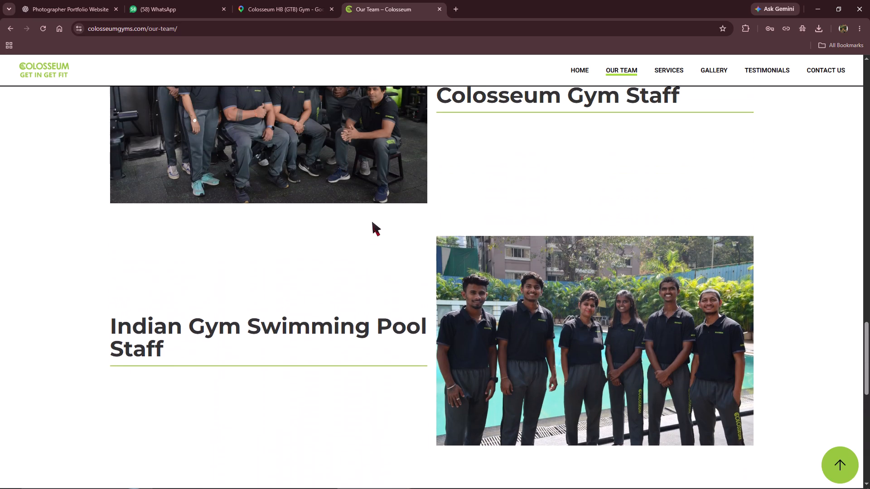
{"action": "scroll", "coordinate": [372, 222], "scroll_direction": "down", "scroll_amount": 7}
{"action": "scroll", "coordinate": [370, 226], "scroll_direction": "up", "scroll_amount": 1}
{"action": "scroll", "coordinate": [370, 228], "scroll_direction": "down", "scroll_amount": 9}
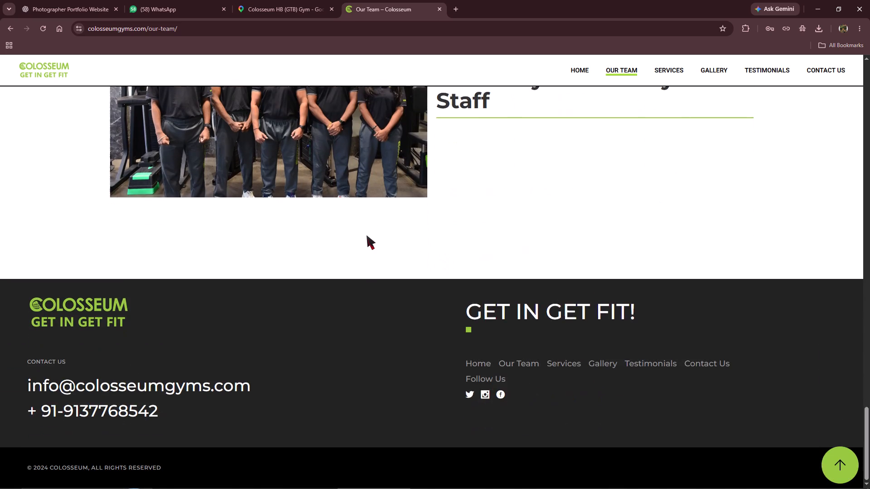
Re-examine the Colosseum Our Team page from the footer back up to its header and close the website.
{"action": "scroll", "coordinate": [367, 235], "scroll_direction": "up", "scroll_amount": 5}
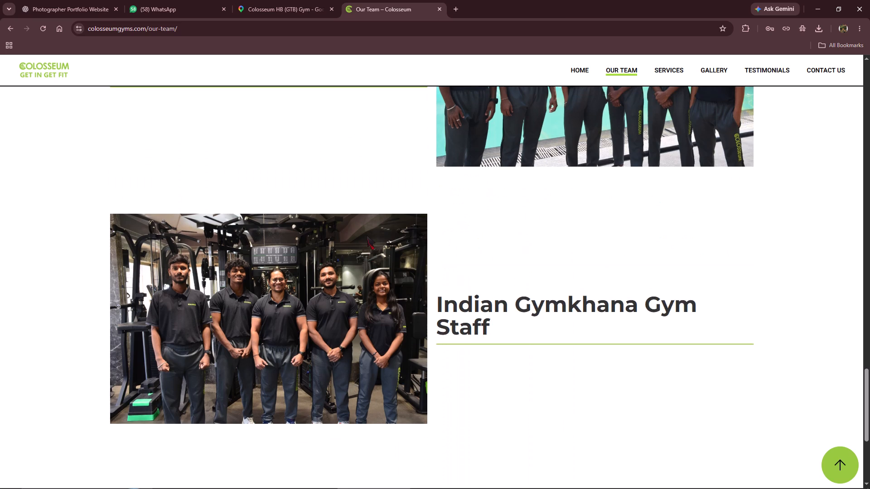
{"action": "scroll", "coordinate": [367, 235], "scroll_direction": "up", "scroll_amount": 9}
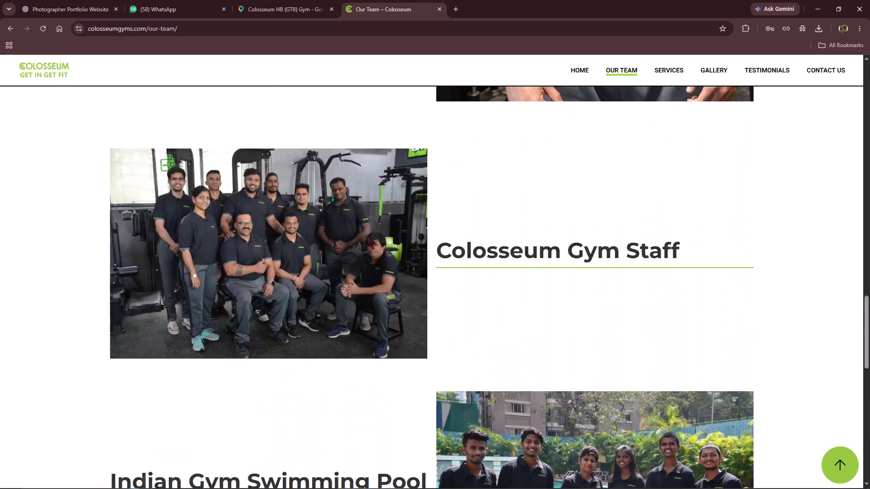
{"action": "scroll", "coordinate": [367, 235], "scroll_direction": "up", "scroll_amount": 6}
{"action": "scroll", "coordinate": [367, 235], "scroll_direction": "down", "scroll_amount": 1}
{"action": "scroll", "coordinate": [366, 235], "scroll_direction": "up", "scroll_amount": 19}
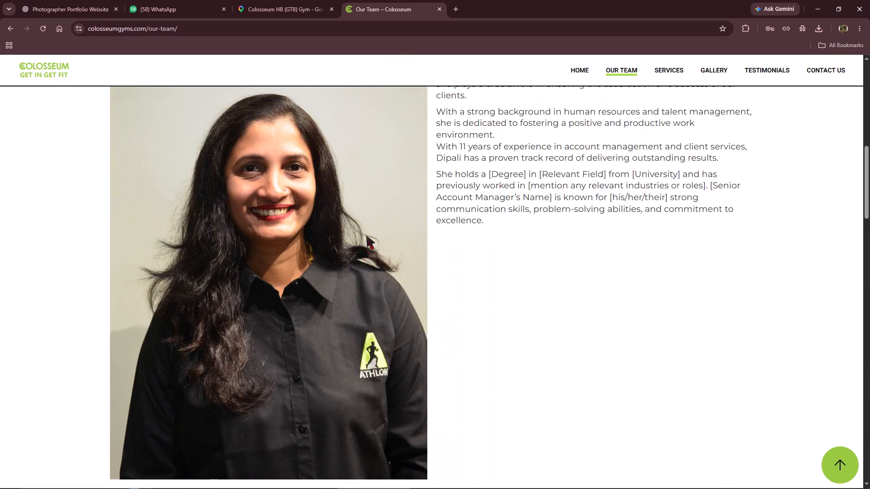
{"action": "scroll", "coordinate": [366, 235], "scroll_direction": "up", "scroll_amount": 4}
{"action": "scroll", "coordinate": [366, 235], "scroll_direction": "down", "scroll_amount": 1}
{"action": "scroll", "coordinate": [366, 235], "scroll_direction": "up", "scroll_amount": 8}
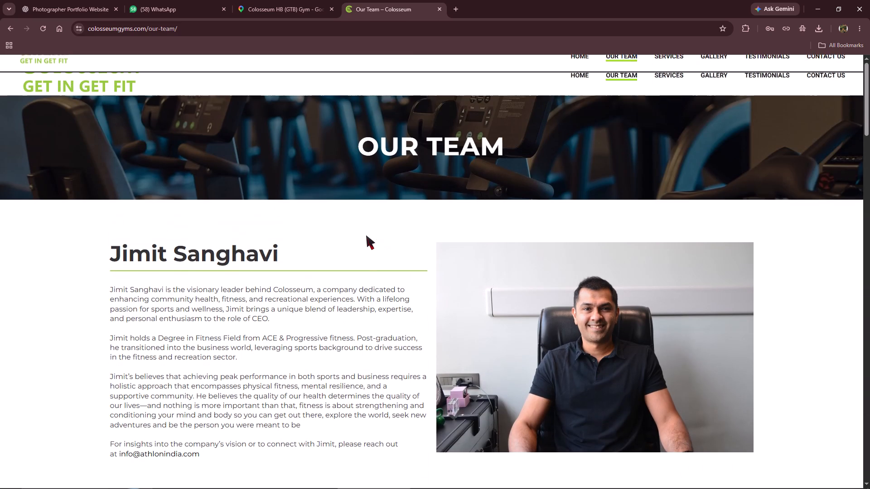
{"action": "left_click", "coordinate": [442, 11]}
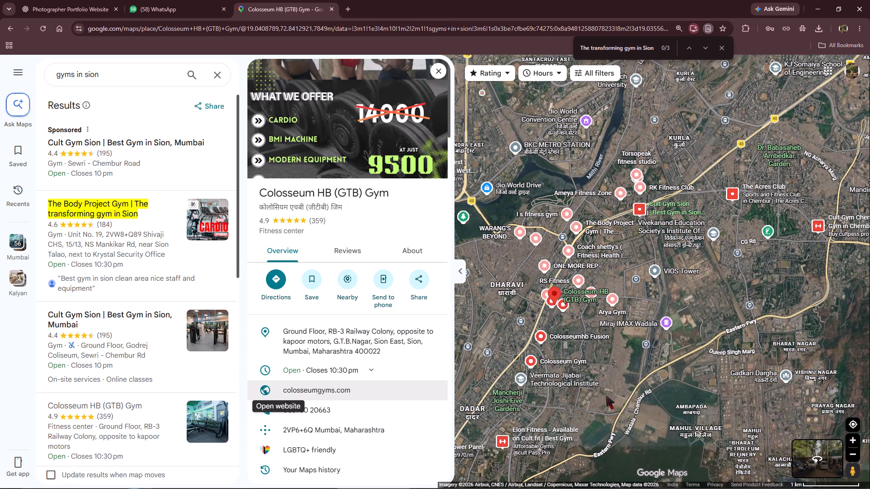
Open the REFUEL FITNESS HUB listing in Google Maps and add its name and a spaced dash below New Life Fitness Club in the gyms file.
{"action": "left_click", "coordinate": [561, 310]}
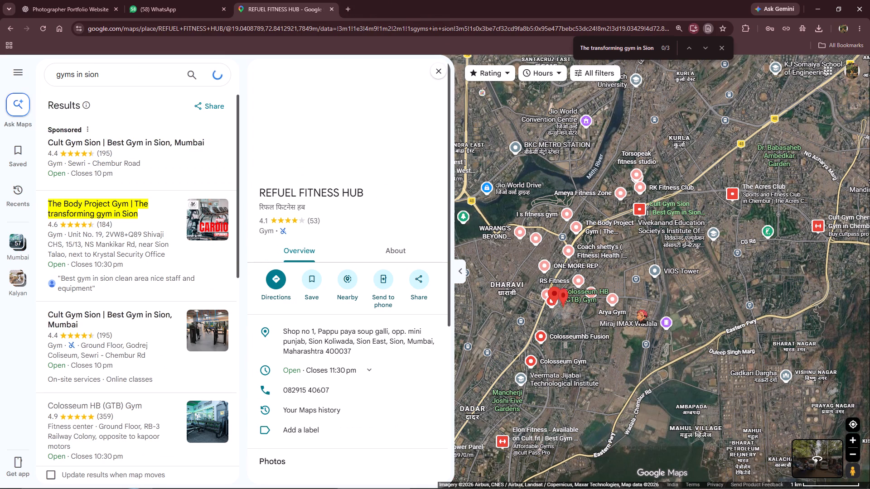
{"action": "left_click_drag", "start_coordinate": [255, 192], "coordinate": [349, 190]}
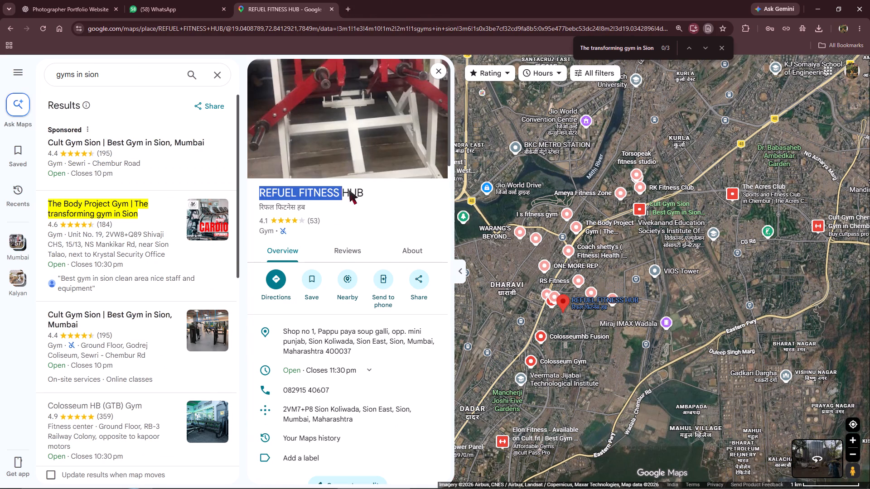
{"action": "left_click_drag", "start_coordinate": [349, 190], "coordinate": [365, 189]}
{"action": "key", "text": "ctrl+c"}
{"action": "key", "text": "ctrl+c"}
{"action": "key", "text": "Tab"}
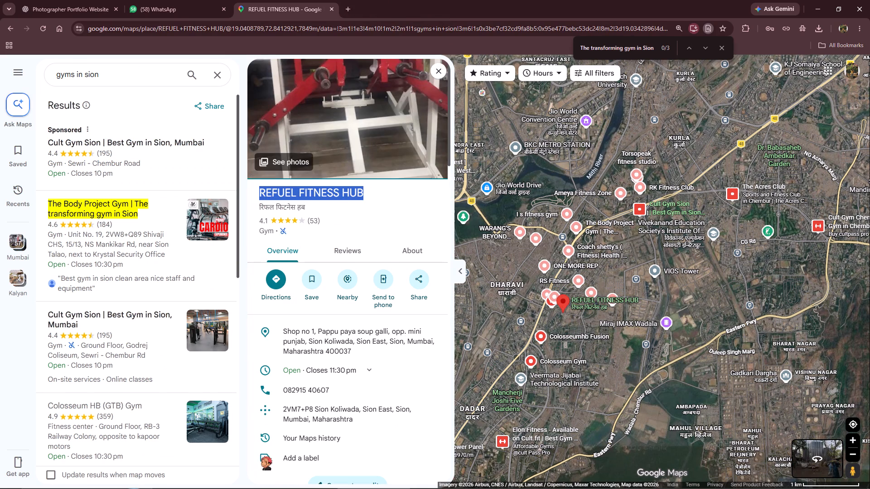
{"action": "key", "text": "alt+Tab"}
{"action": "key", "text": "ctrl+v"}
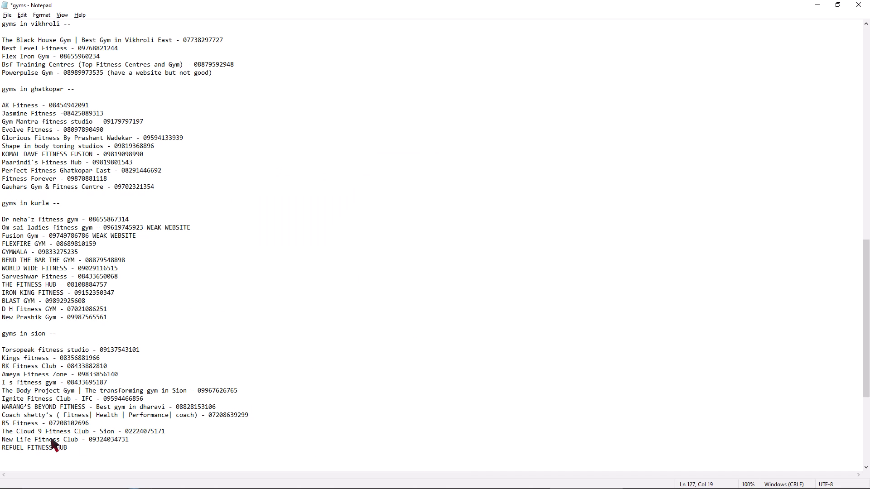
{"action": "key", "text": "space"}
{"action": "type", "text": "-"}
{"action": "key", "text": "space"}
Copy the phone number from the REFUEL FITNESS HUB listing in Google Maps into its gyms file entry and start a new line.
{"action": "key", "text": "alt+Tab"}
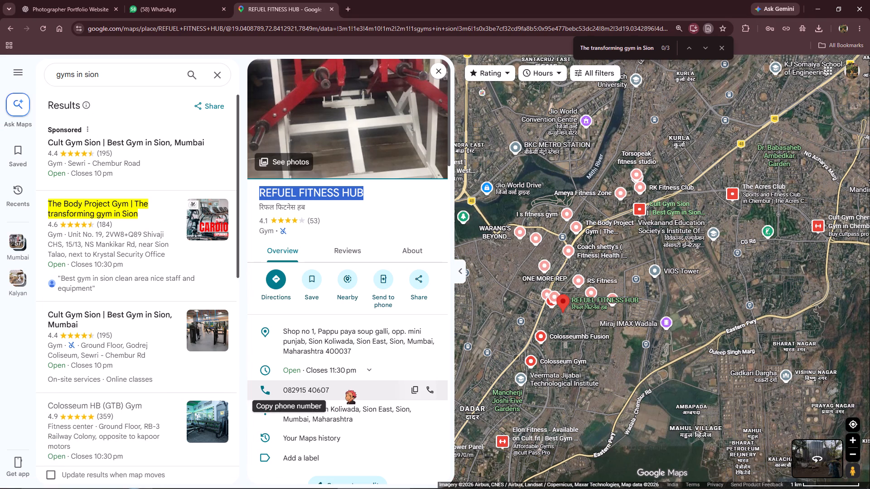
{"action": "left_click", "coordinate": [347, 391]}
{"action": "key", "text": "alt+Tab"}
{"action": "key", "text": "ctrl+v"}
{"action": "key", "text": "Return"}
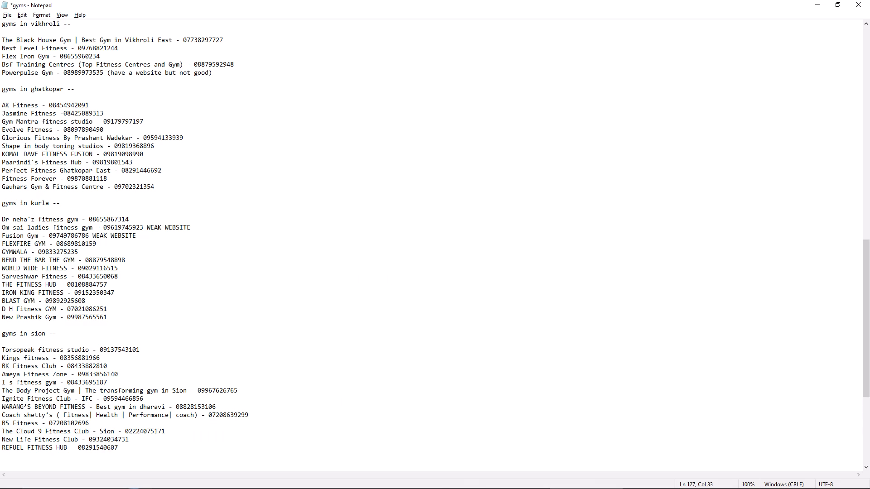
Open the m/s VS GYM listing in Google Maps and add its name and a spaced dash below REFUEL FITNESS HUB in the gyms file.
{"action": "key", "text": "alt+Tab"}
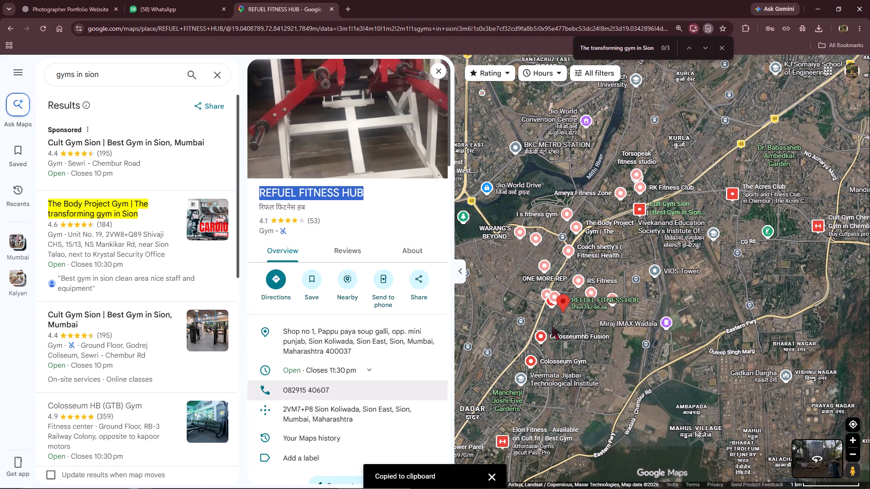
{"action": "left_click", "coordinate": [548, 307]}
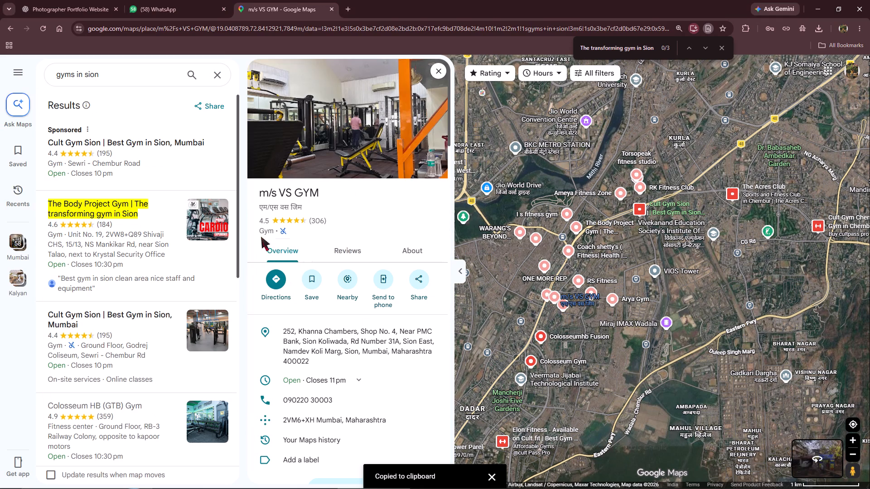
{"action": "left_click_drag", "start_coordinate": [259, 195], "coordinate": [336, 194]}
{"action": "key", "text": "ctrl+c"}
{"action": "key", "text": "ctrl+c"}
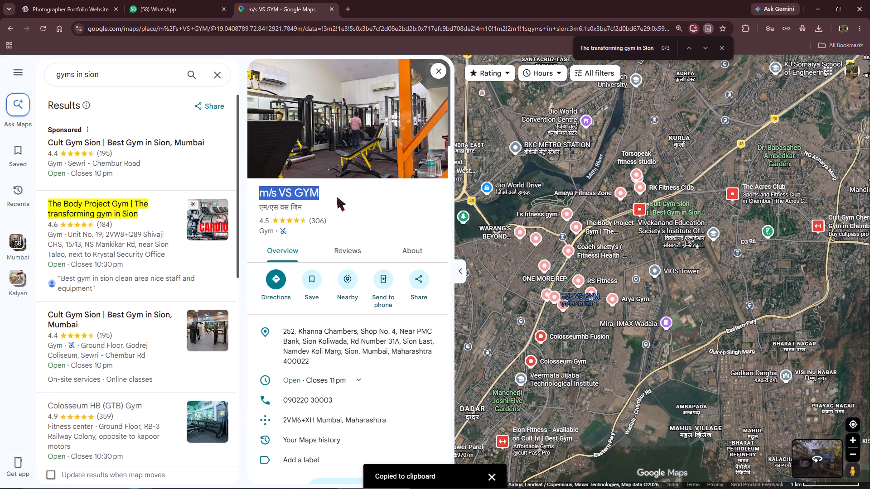
{"action": "key", "text": "Tab"}
{"action": "key", "text": "alt+Tab"}
{"action": "scroll", "coordinate": [165, 354], "scroll_direction": "up", "scroll_amount": 1}
{"action": "scroll", "coordinate": [165, 354], "scroll_direction": "down", "scroll_amount": 3}
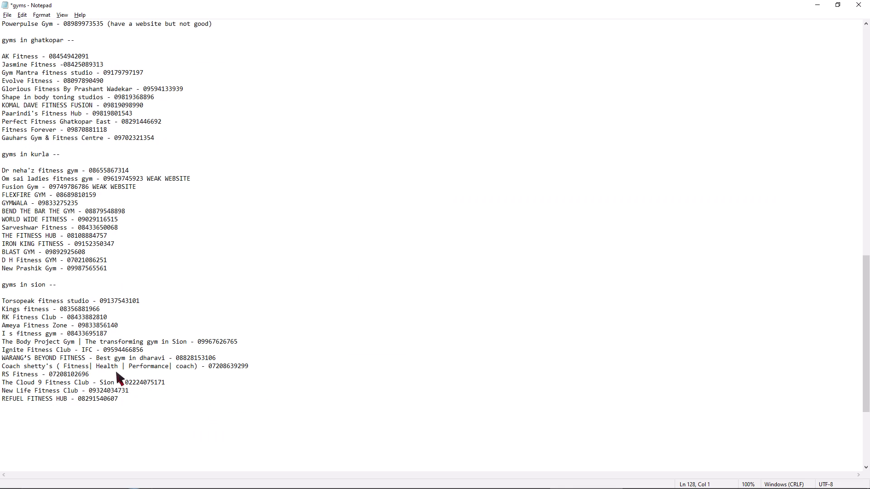
{"action": "key", "text": "ctrl+v"}
{"action": "key", "text": "ctrl+c"}
{"action": "key", "text": "space"}
{"action": "type", "text": "0-"}
{"action": "key", "text": "BackSpace"}
{"action": "key", "text": "space"}
Copy the phone number from the m/s VS GYM listing in Google Maps into its gyms file entry and start a new line.
{"action": "key", "text": "alt+Tab"}
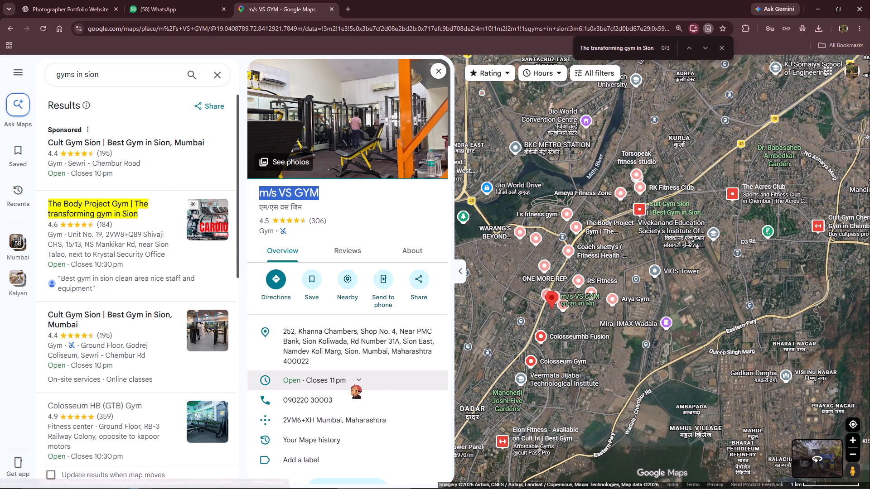
{"action": "left_click", "coordinate": [348, 401]}
{"action": "key", "text": "alt+Tab"}
{"action": "key", "text": "ctrl+v"}
{"action": "key", "text": "Return"}
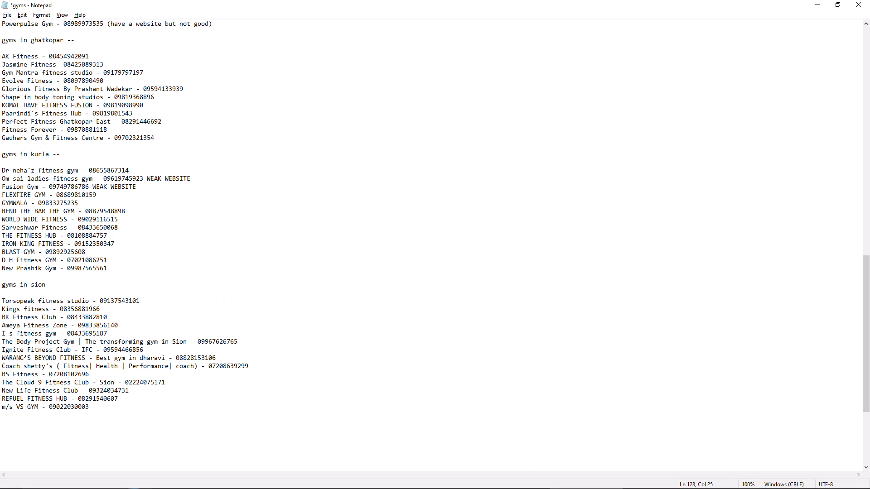
Switch to Google Maps and view the Colosseumhb Fusion and Colosseum Gym listings.
{"action": "key", "text": "alt+Tab"}
{"action": "left_click", "coordinate": [538, 336]}
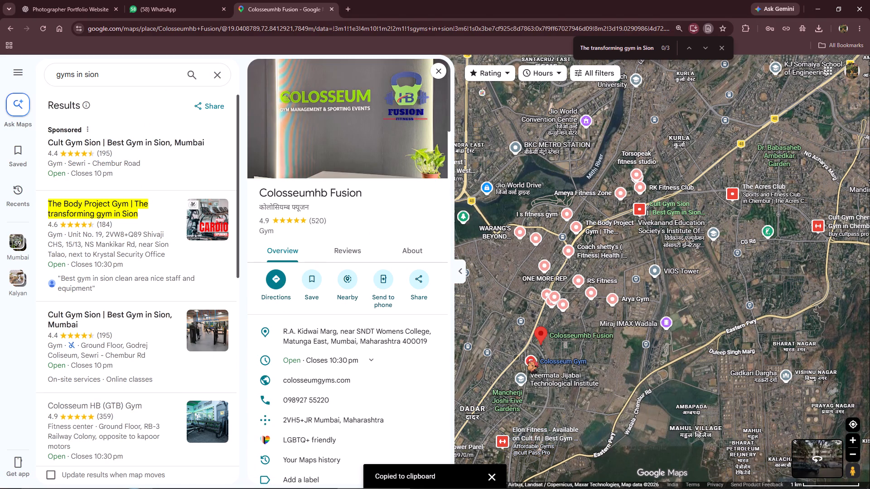
{"action": "left_click", "coordinate": [527, 361]}
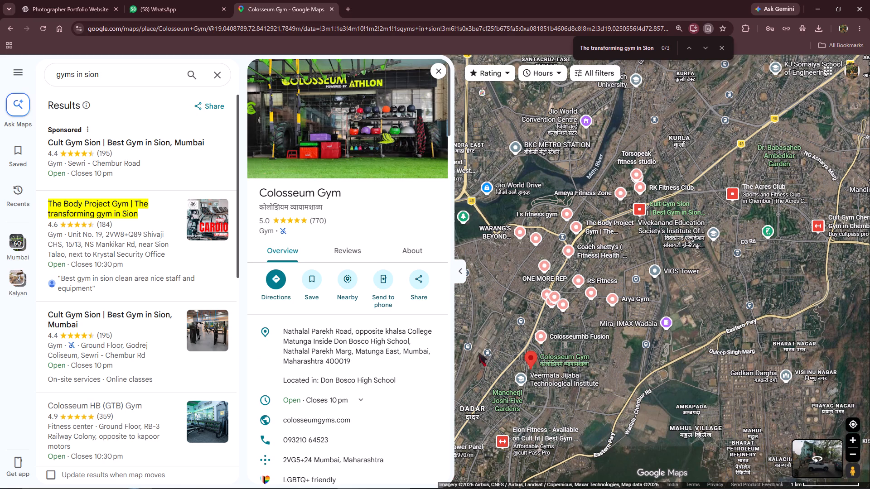
Open the sponsored Elon Fitness listing in Wadala West, view its website, cult.fit, without signing in, and close the site.
{"action": "scroll", "coordinate": [478, 352], "scroll_direction": "down", "scroll_amount": 5}
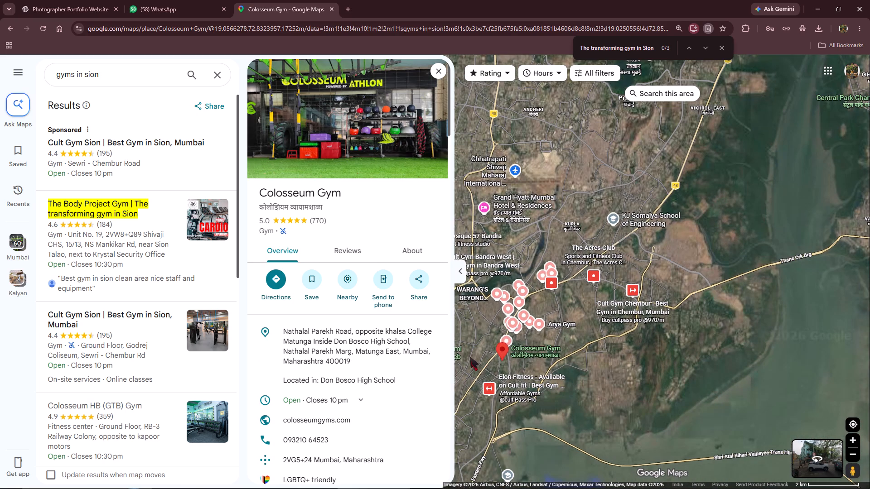
{"action": "scroll", "coordinate": [469, 357], "scroll_direction": "up", "scroll_amount": 4}
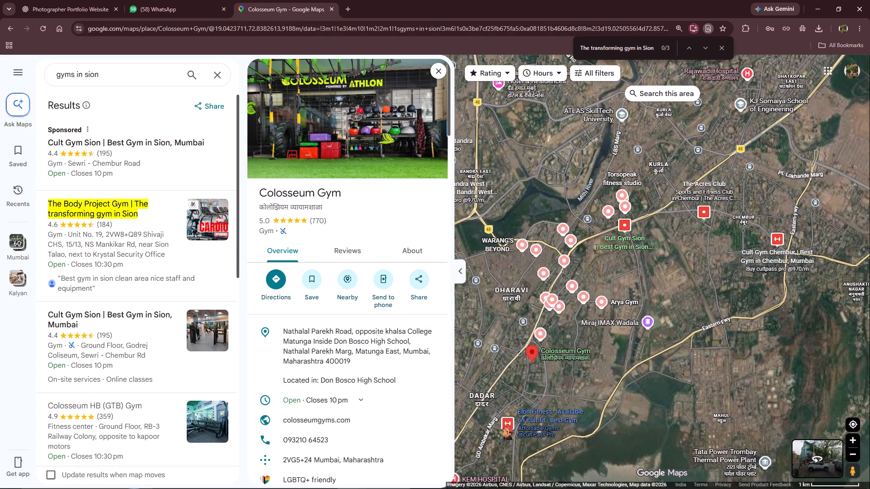
{"action": "left_click", "coordinate": [503, 426]}
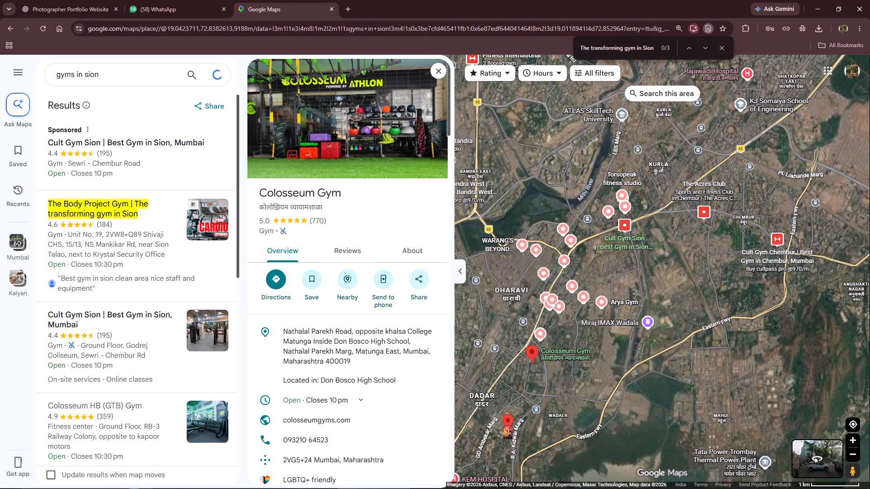
{"action": "scroll", "coordinate": [397, 360], "scroll_direction": "down", "scroll_amount": 3}
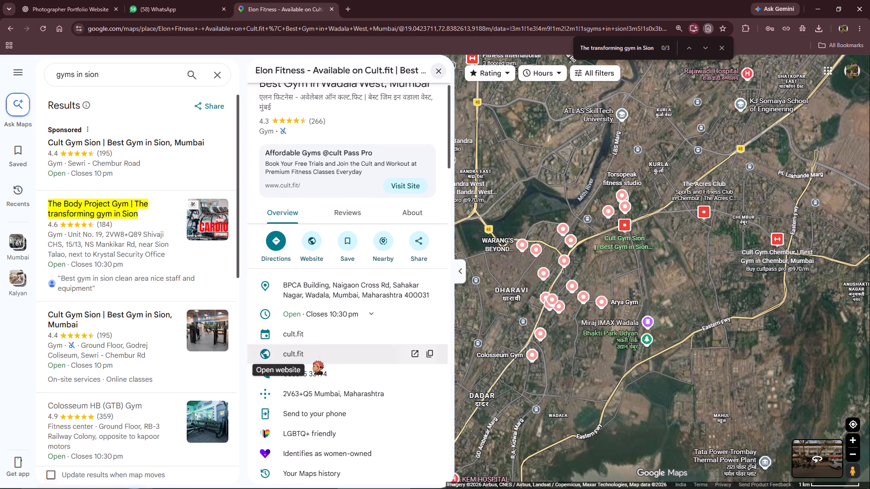
{"action": "left_click", "coordinate": [296, 353]}
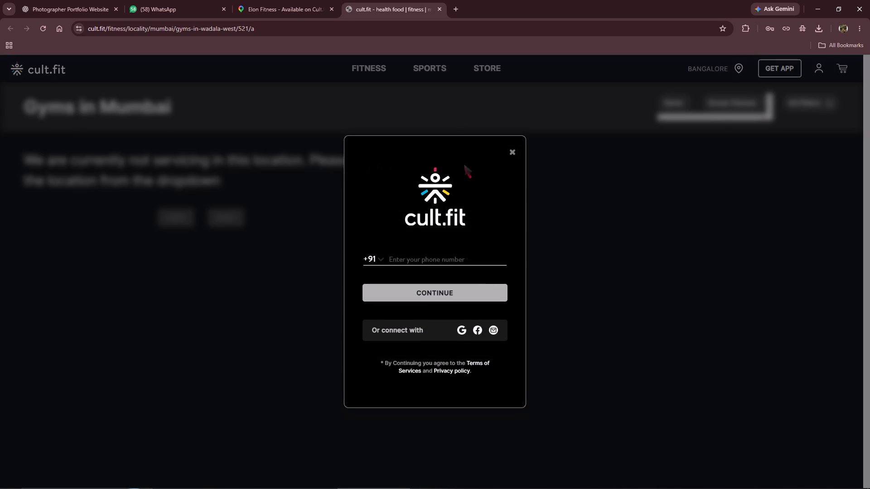
{"action": "left_click", "coordinate": [511, 153]}
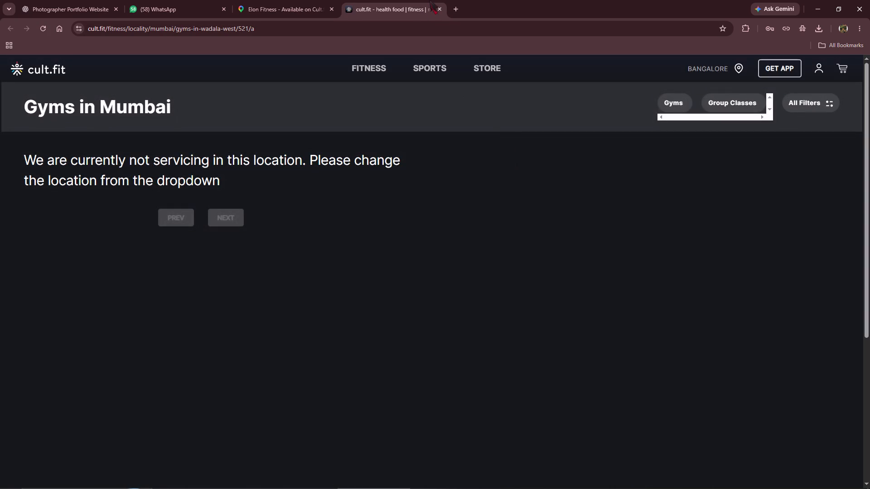
{"action": "left_click", "coordinate": [443, 10]}
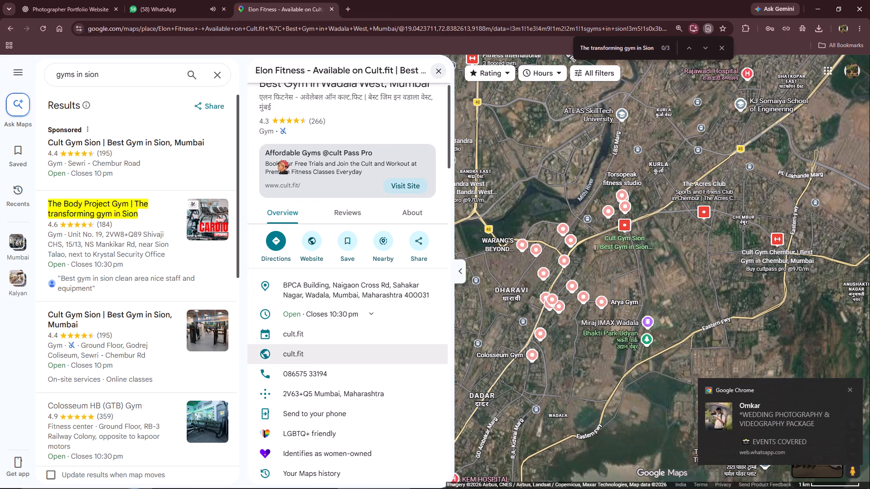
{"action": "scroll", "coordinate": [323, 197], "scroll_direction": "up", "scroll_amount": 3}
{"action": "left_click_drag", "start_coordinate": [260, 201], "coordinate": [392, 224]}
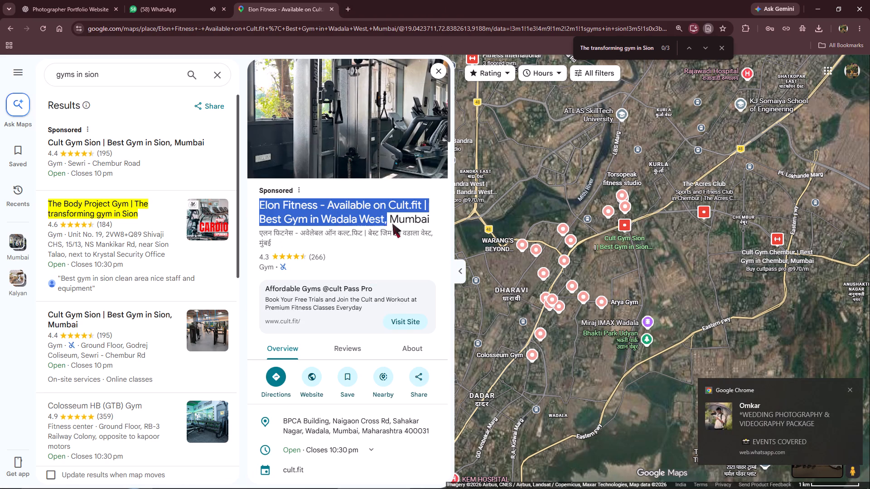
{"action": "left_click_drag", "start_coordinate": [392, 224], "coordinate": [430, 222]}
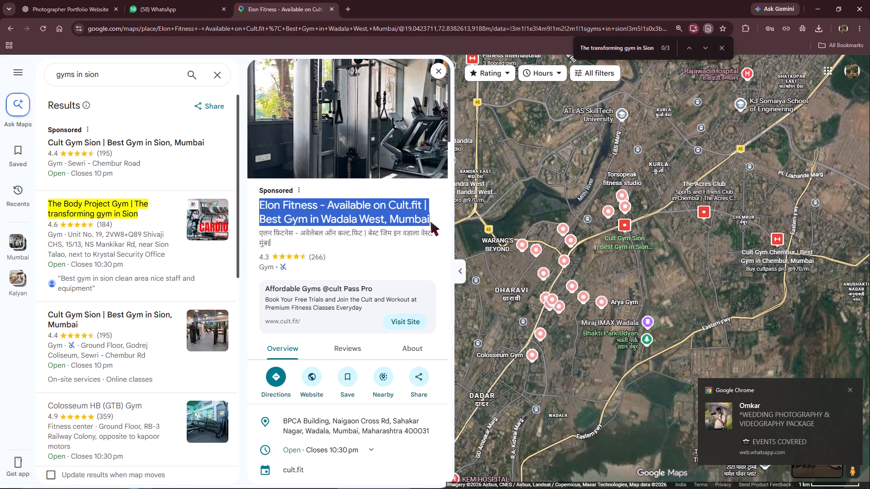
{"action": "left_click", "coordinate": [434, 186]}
Open the sponsored Cult Gym Bandra West listing on the map, close its cult.fit sale page, and check the listing's contact details.
{"action": "scroll", "coordinate": [536, 299], "scroll_direction": "down", "scroll_amount": 3}
{"action": "scroll", "coordinate": [485, 320], "scroll_direction": "down", "scroll_amount": 3}
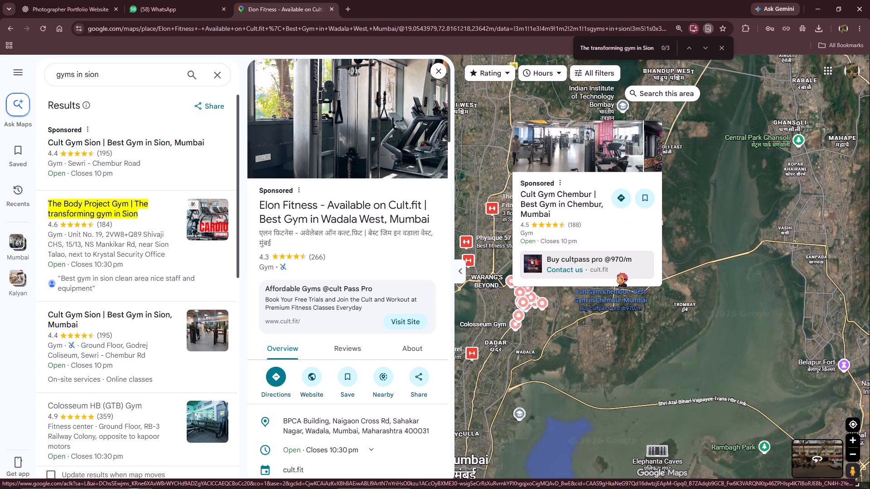
{"action": "left_click_drag", "start_coordinate": [519, 341], "coordinate": [613, 345]}
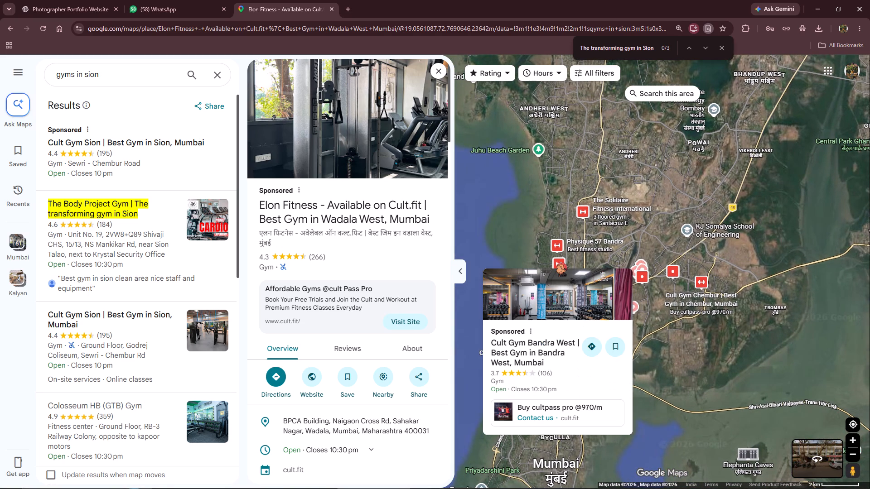
{"action": "scroll", "coordinate": [558, 264], "scroll_direction": "up", "scroll_amount": 2}
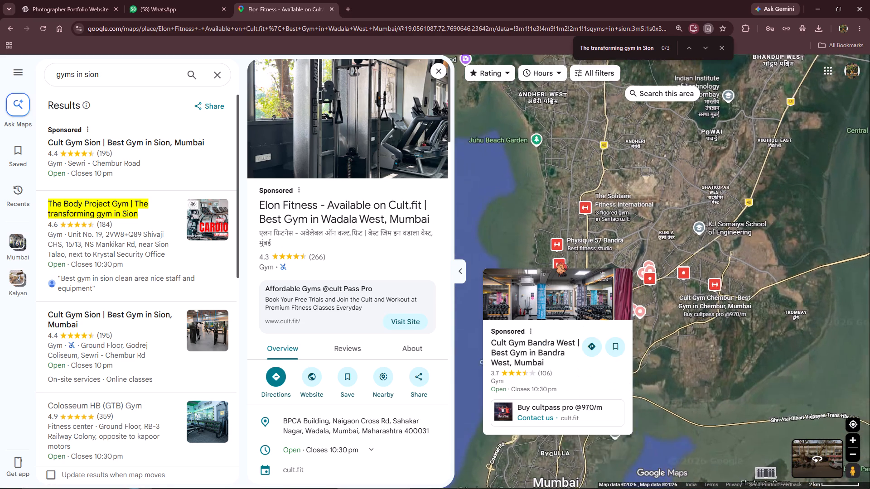
{"action": "scroll", "coordinate": [558, 264], "scroll_direction": "up", "scroll_amount": 1}
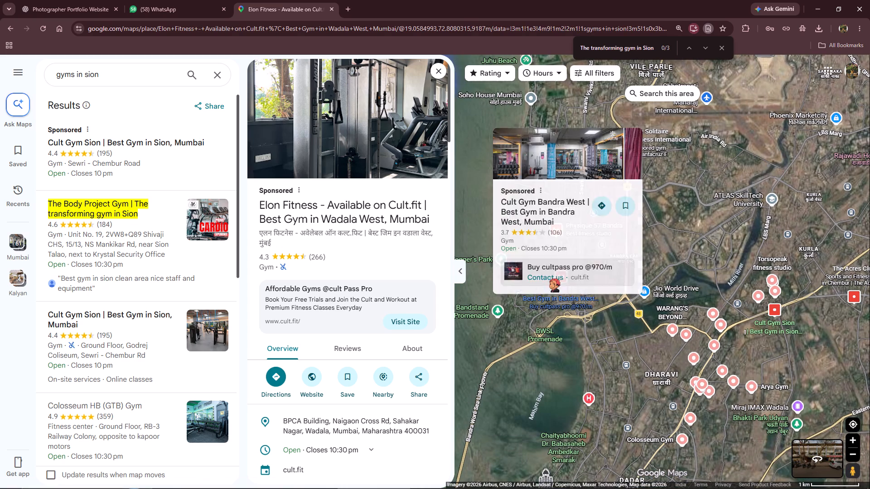
{"action": "left_click", "coordinate": [551, 279]}
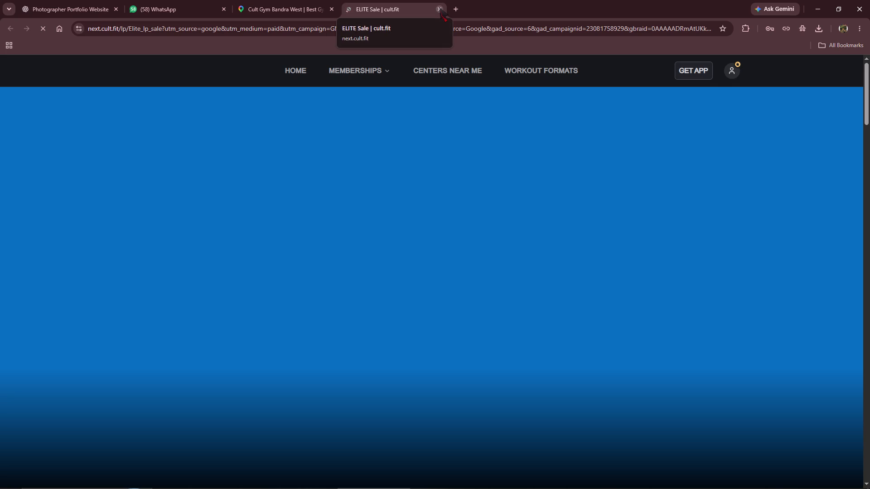
{"action": "left_click", "coordinate": [440, 8]}
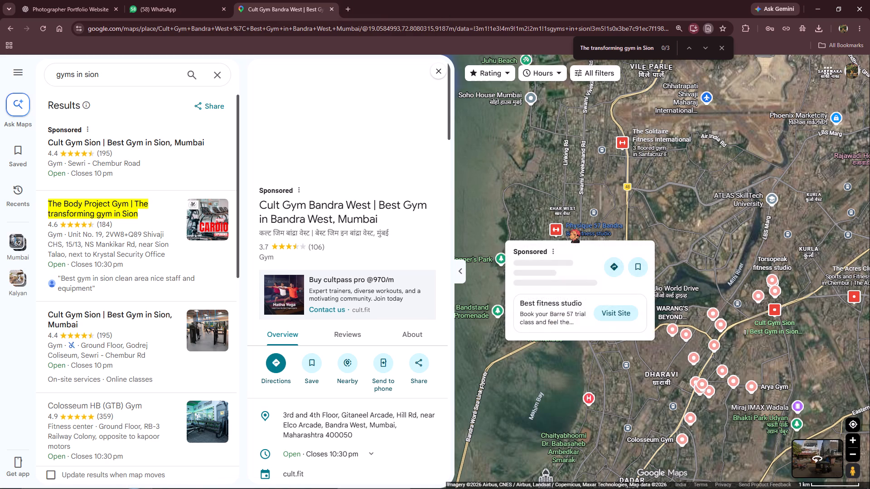
{"action": "scroll", "coordinate": [389, 331], "scroll_direction": "down", "scroll_amount": 4}
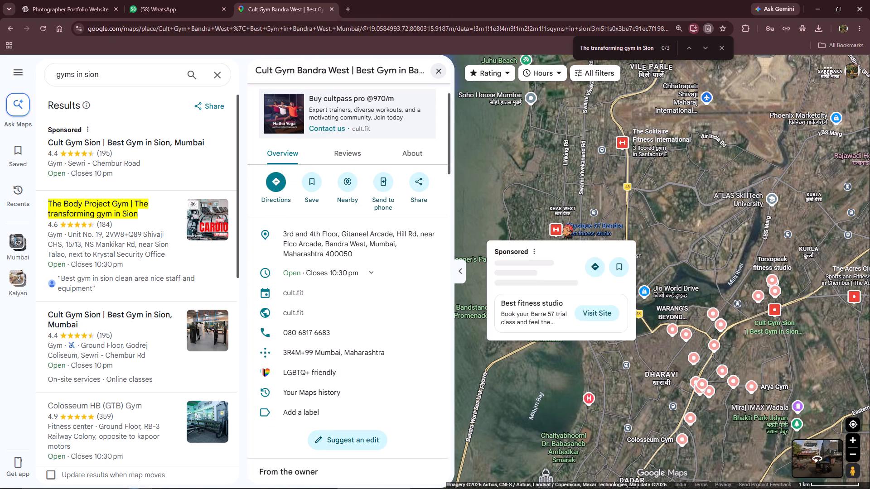
Open the sponsored Physique 57 Bandra listing on the map.
{"action": "left_click", "coordinate": [565, 223]}
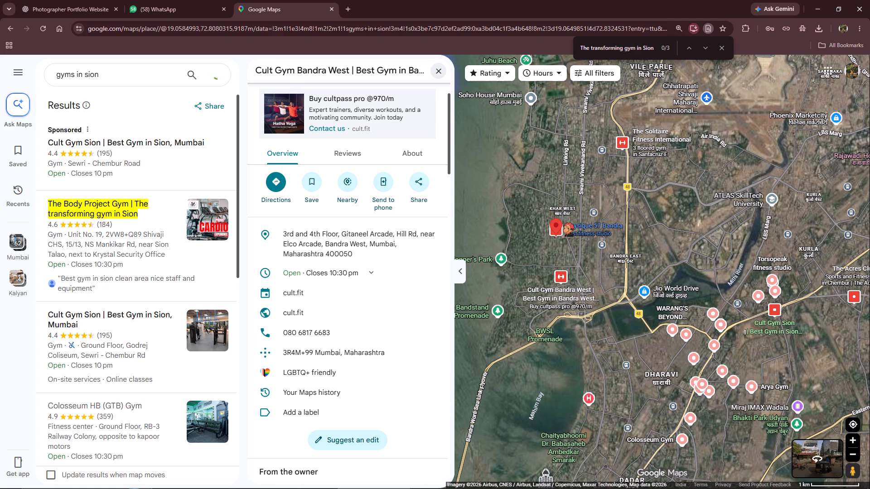
{"action": "scroll", "coordinate": [372, 296], "scroll_direction": "up", "scroll_amount": 3}
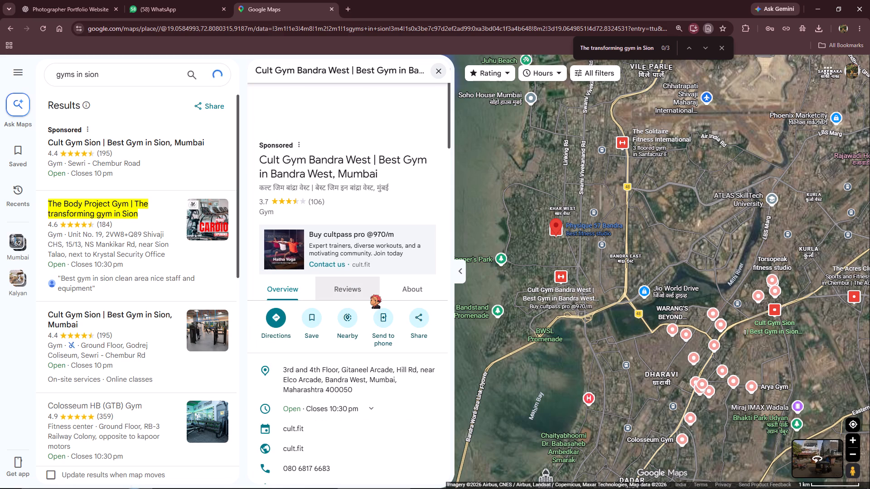